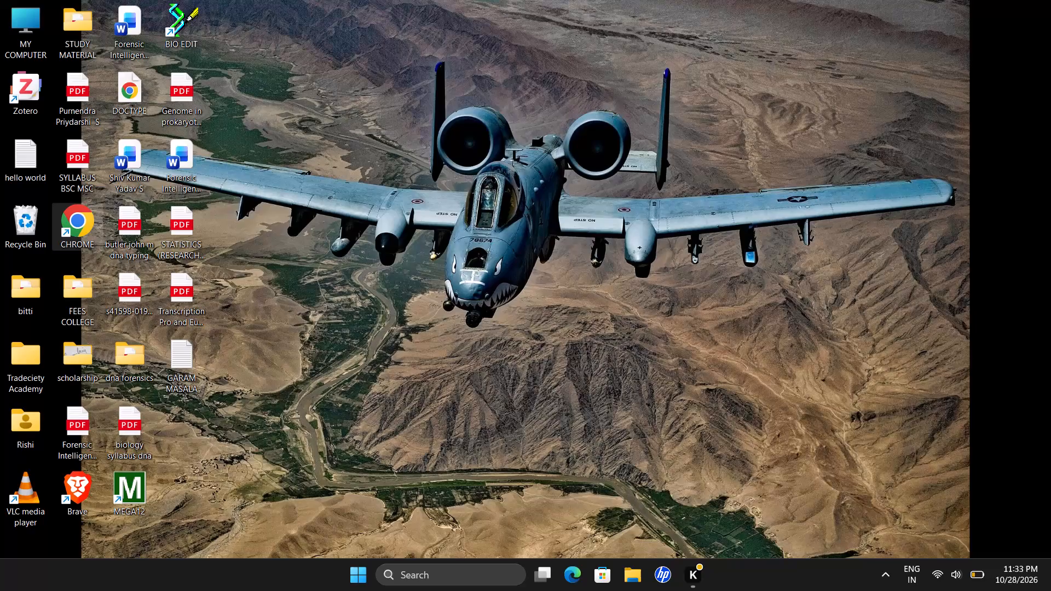
Open Canva in Chrome and create a new blank presentation.
{"action": "left_click", "coordinate": [84, 219]}
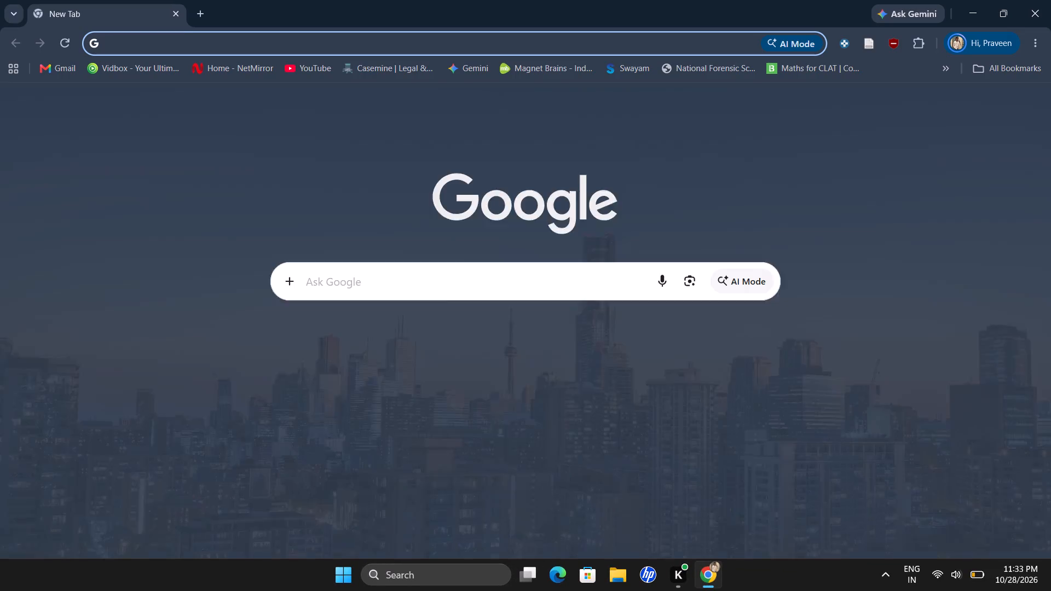
{"action": "type", "text": "canva"}
{"action": "key", "text": "Return"}
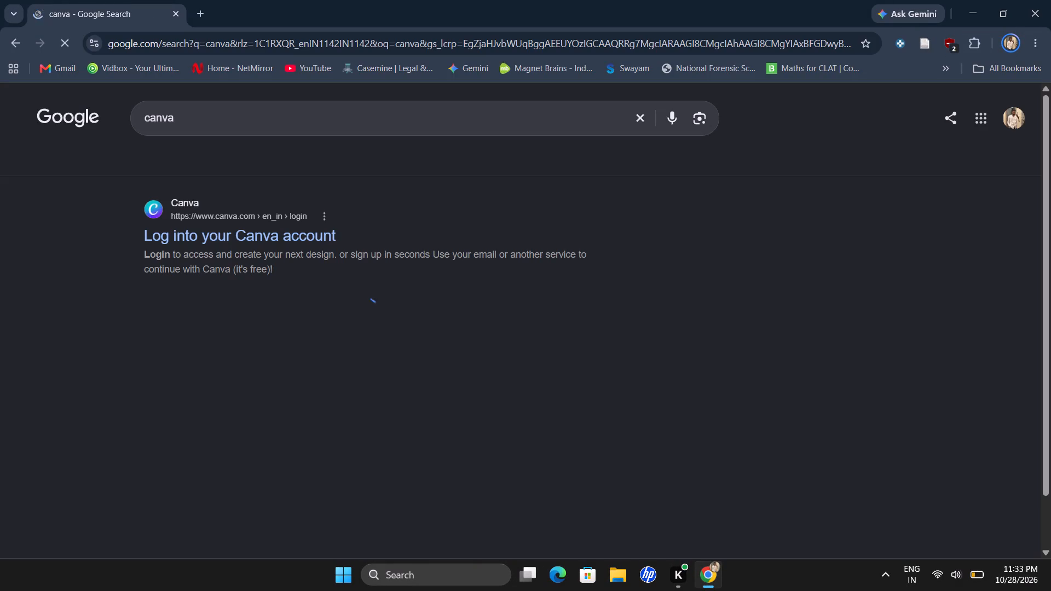
{"action": "left_click", "coordinate": [322, 227]}
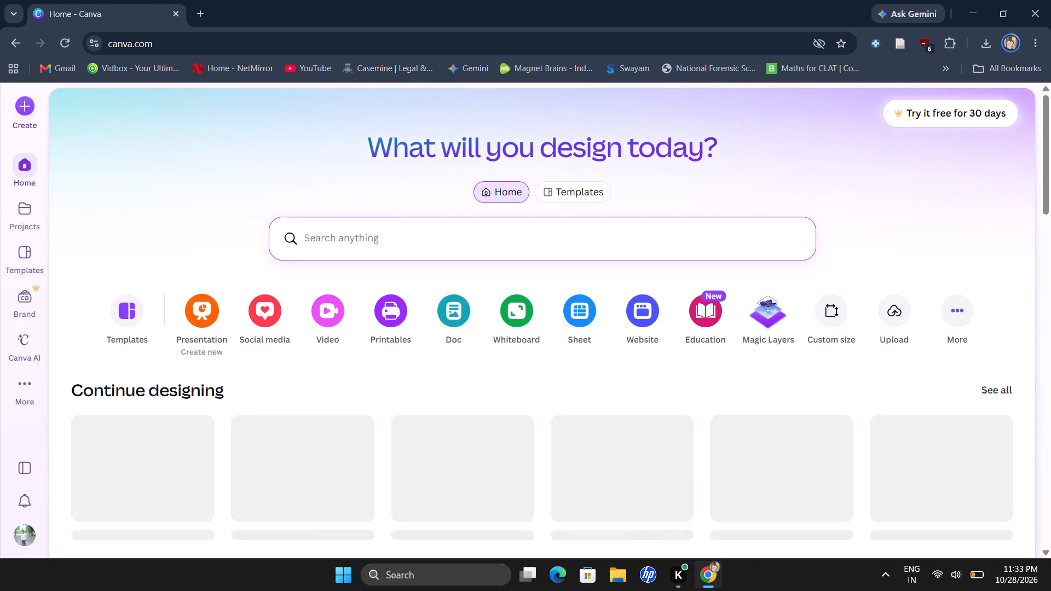
{"action": "left_click", "coordinate": [193, 314]}
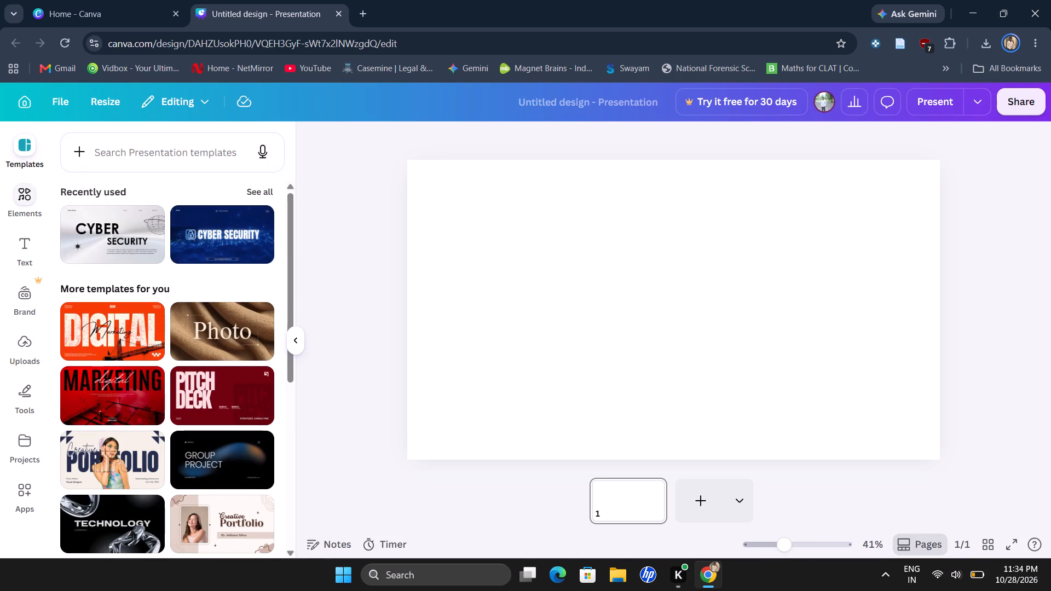
Set the blank slide's background to the lightest grey among the default solid colours.
{"action": "left_click", "coordinate": [611, 397]}
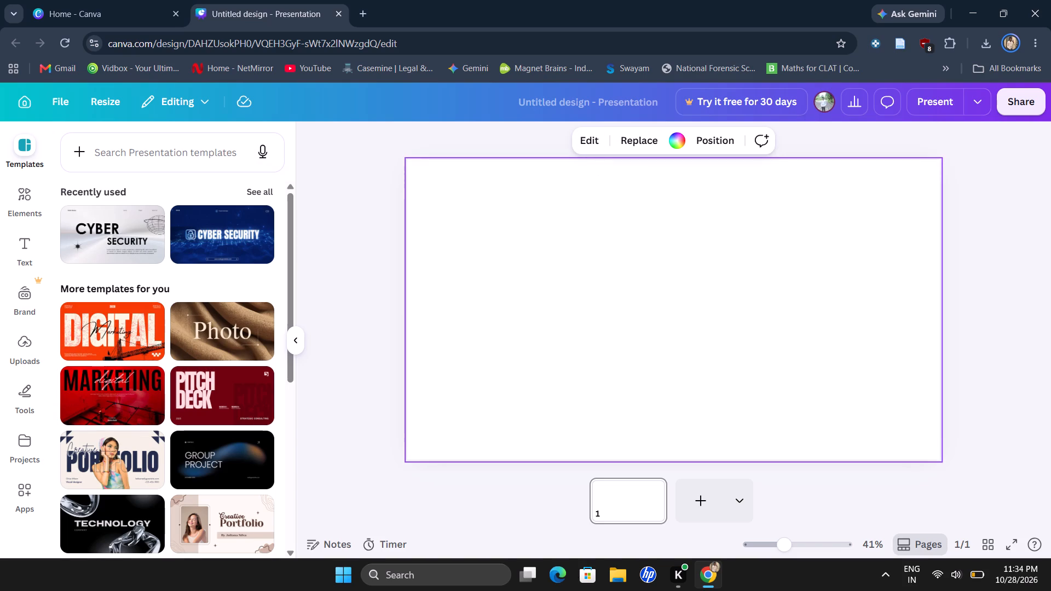
{"action": "left_click", "coordinate": [293, 340]}
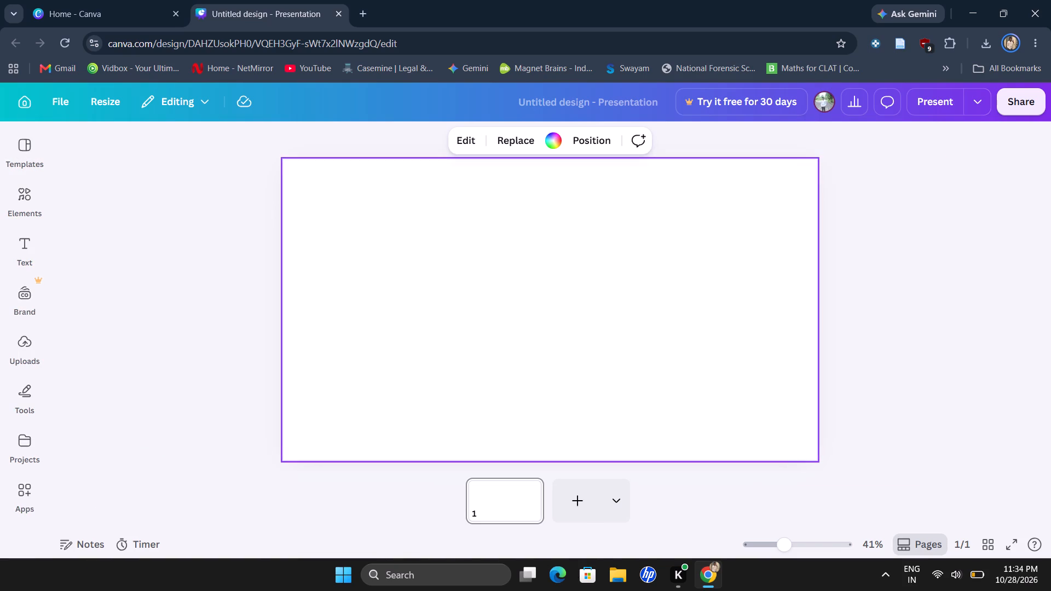
{"action": "left_click", "coordinate": [559, 138]}
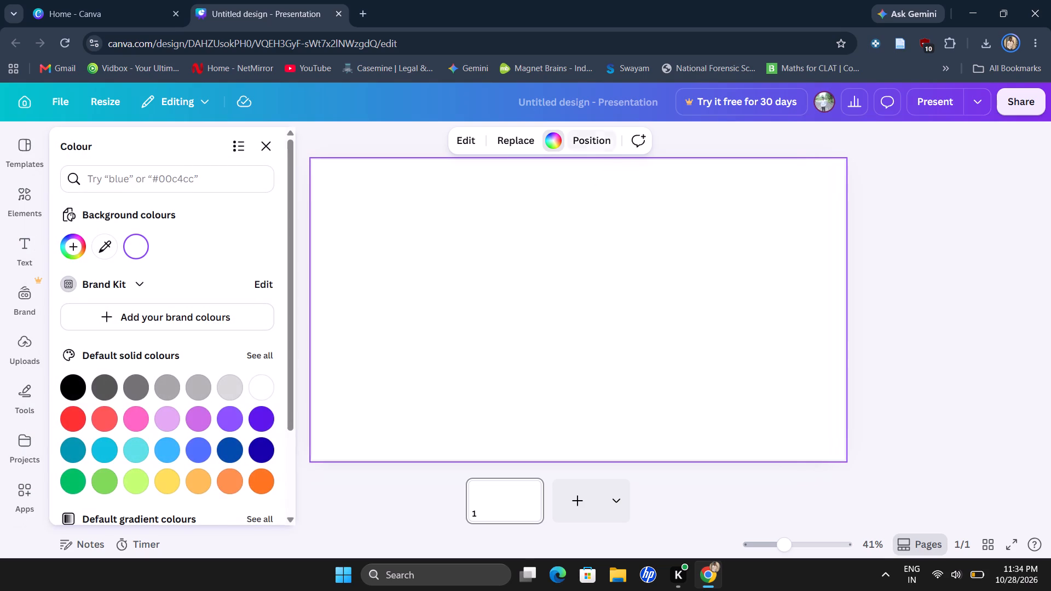
{"action": "left_click", "coordinate": [135, 389]}
{"action": "left_click", "coordinate": [168, 389]}
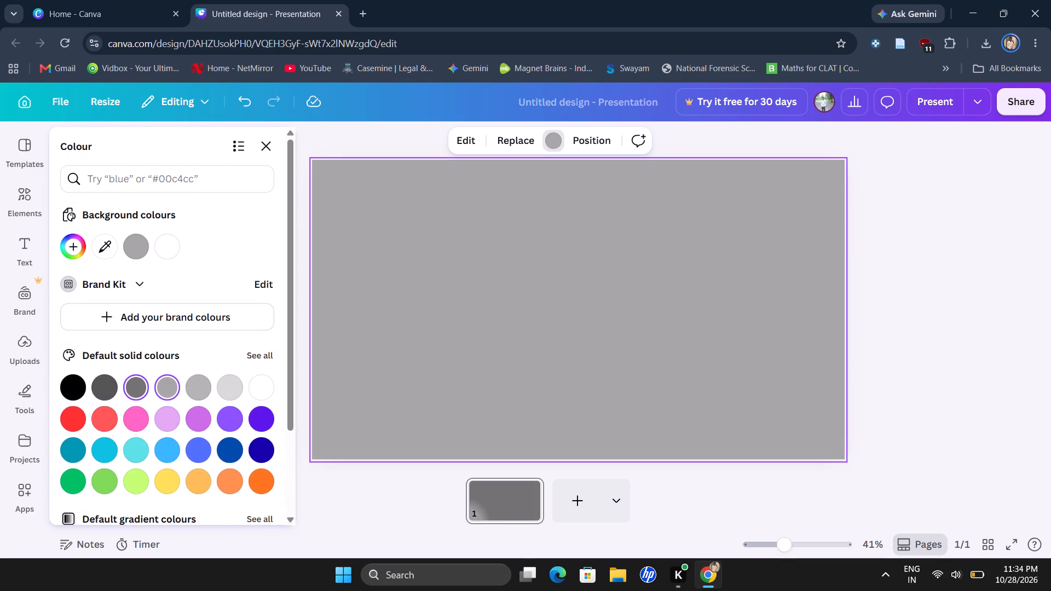
{"action": "left_click", "coordinate": [203, 389]}
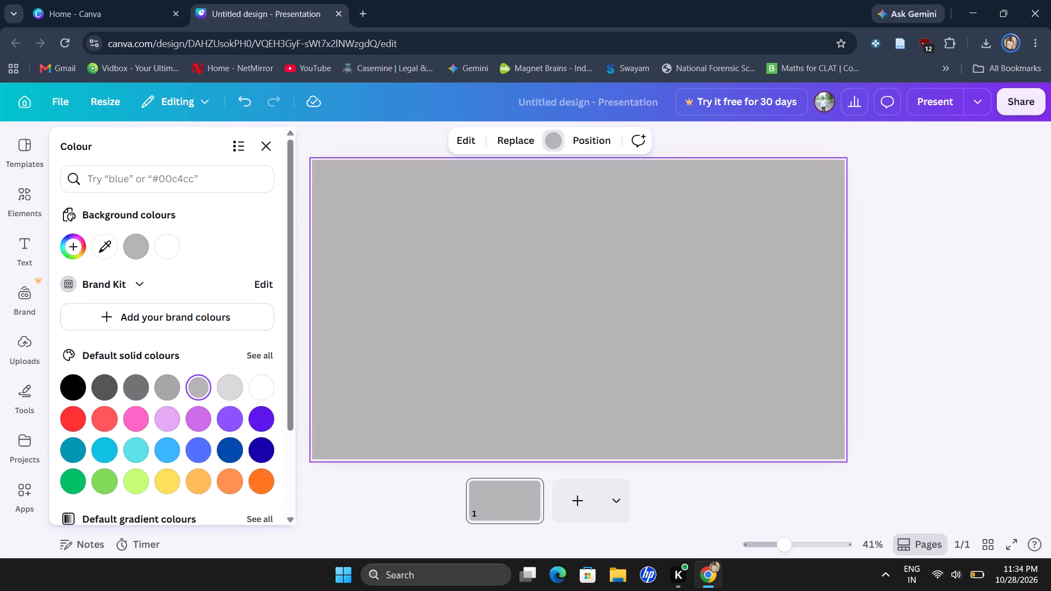
{"action": "left_click", "coordinate": [222, 391]}
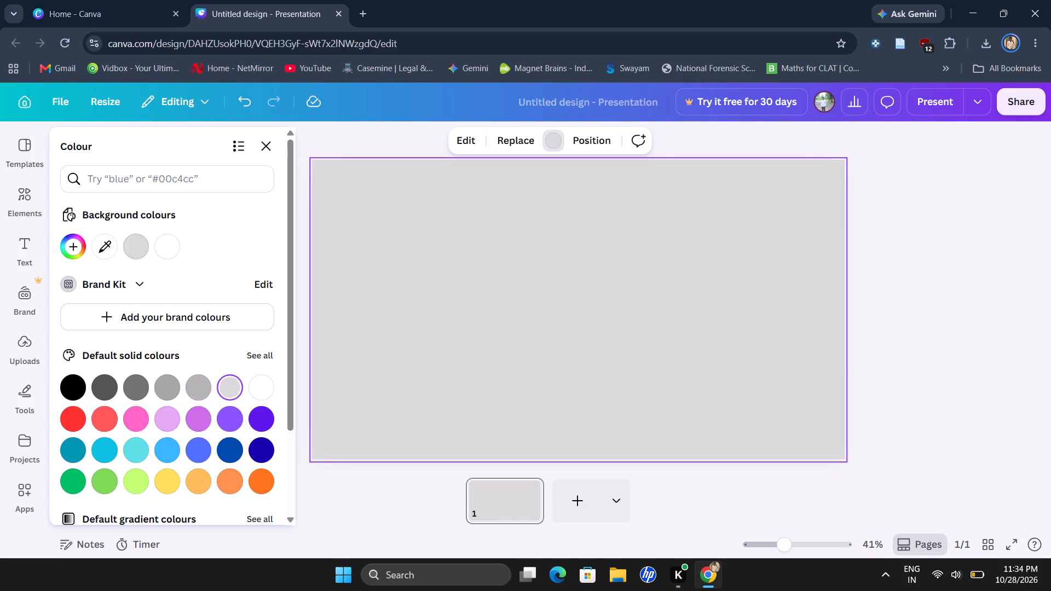
{"action": "left_click", "coordinate": [960, 250]}
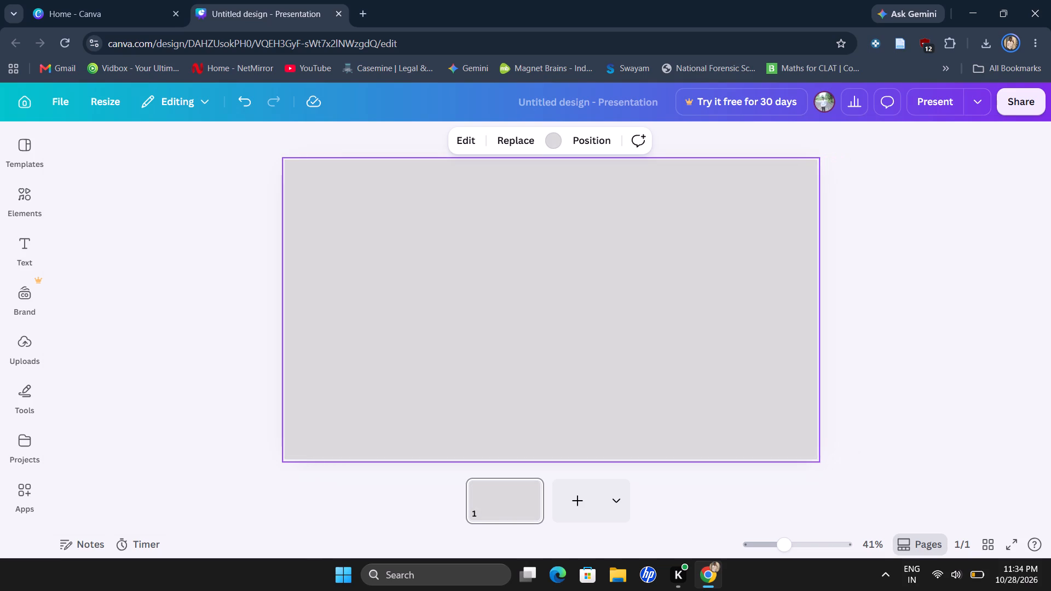
Add a text box to the slide.
{"action": "left_click", "coordinate": [27, 200]}
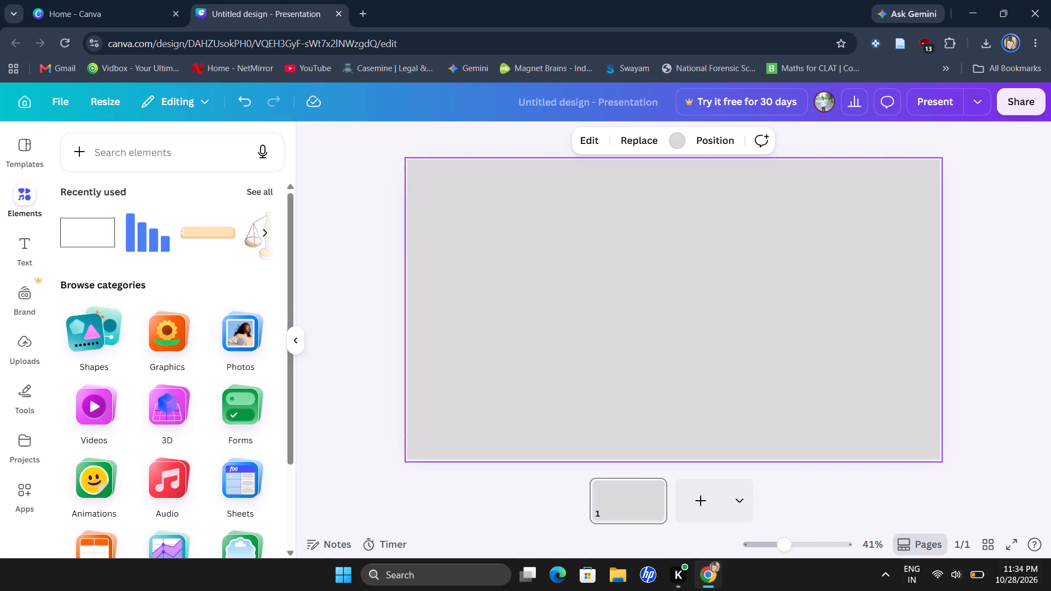
{"action": "left_click", "coordinate": [27, 249]}
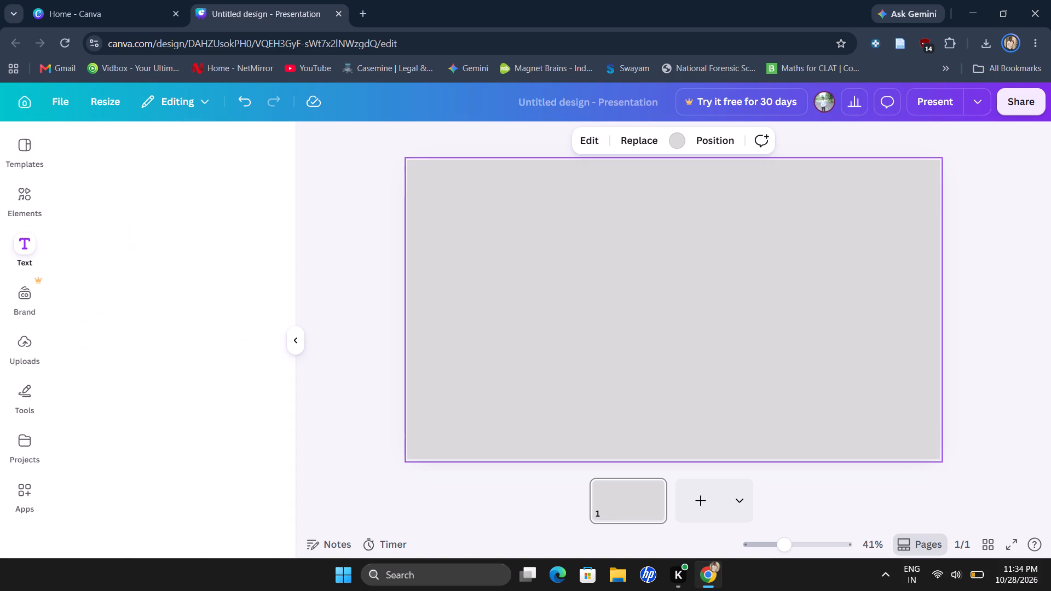
{"action": "left_click", "coordinate": [142, 209]}
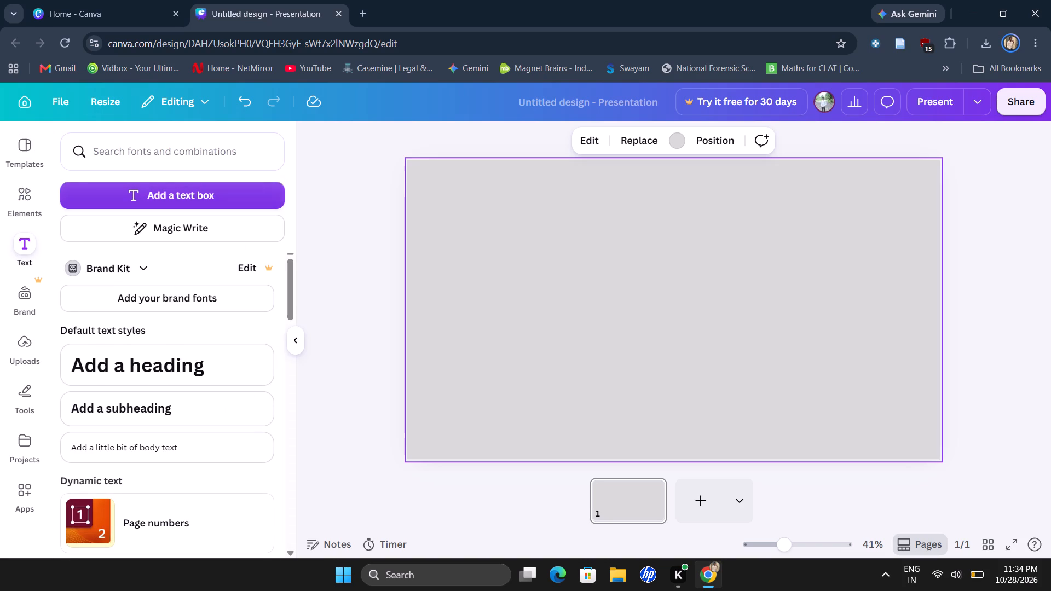
{"action": "left_click_drag", "start_coordinate": [438, 185], "coordinate": [869, 251]}
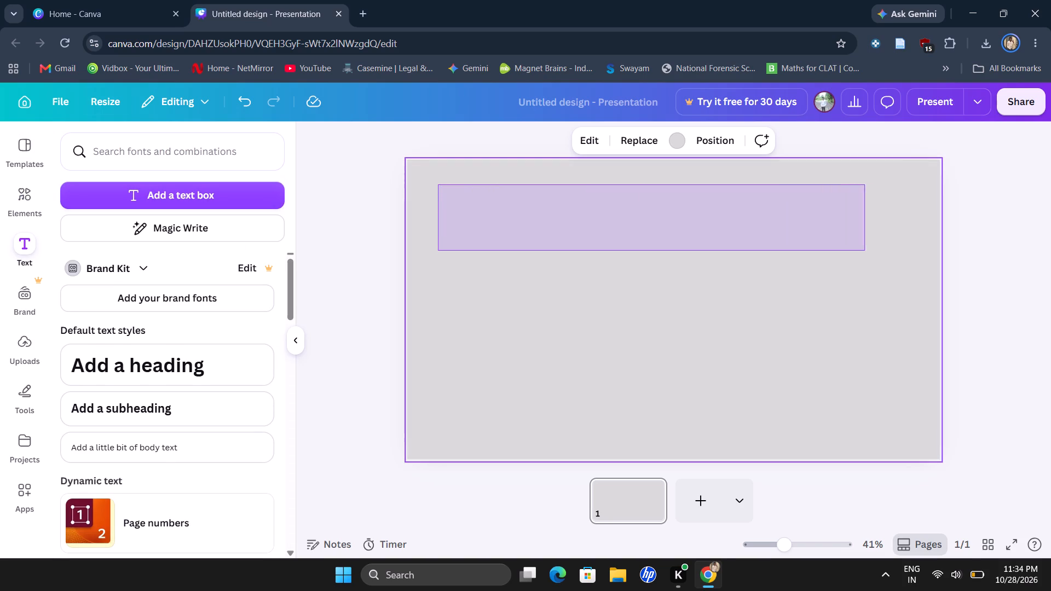
{"action": "left_click_drag", "start_coordinate": [869, 251], "coordinate": [871, 251]}
{"action": "left_click", "coordinate": [189, 198]}
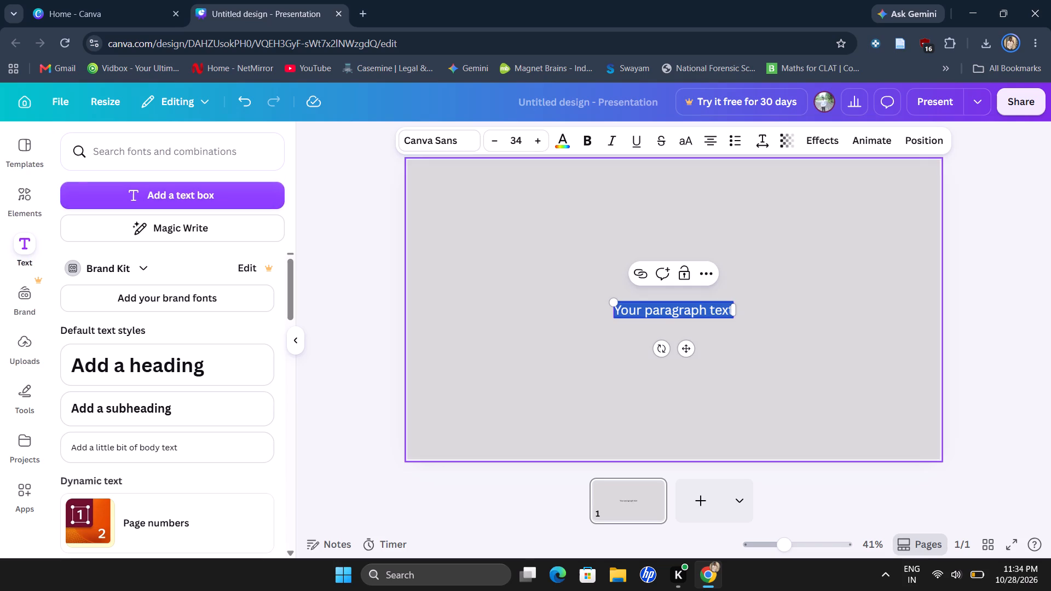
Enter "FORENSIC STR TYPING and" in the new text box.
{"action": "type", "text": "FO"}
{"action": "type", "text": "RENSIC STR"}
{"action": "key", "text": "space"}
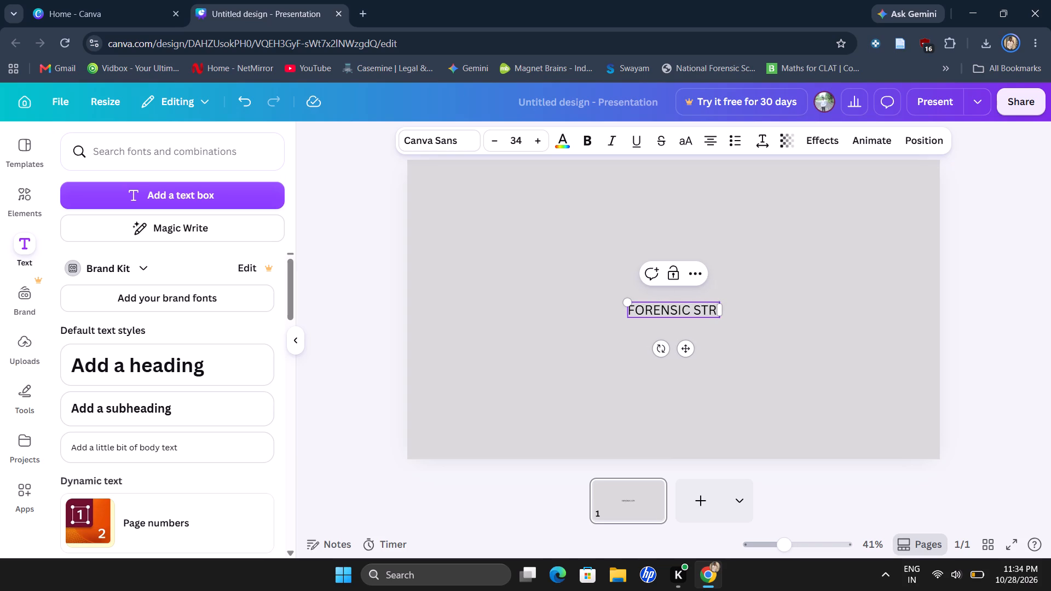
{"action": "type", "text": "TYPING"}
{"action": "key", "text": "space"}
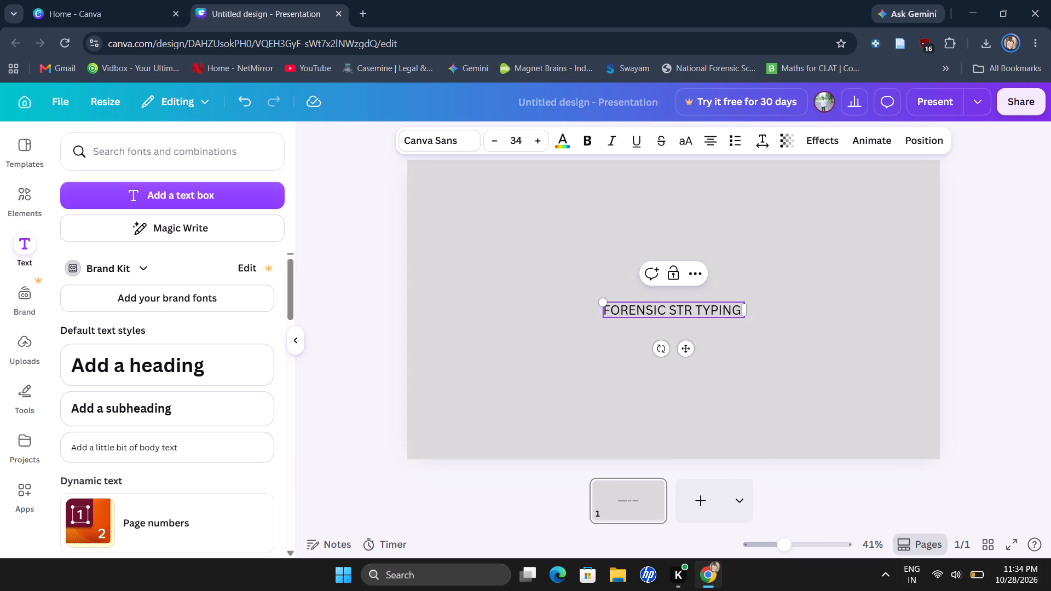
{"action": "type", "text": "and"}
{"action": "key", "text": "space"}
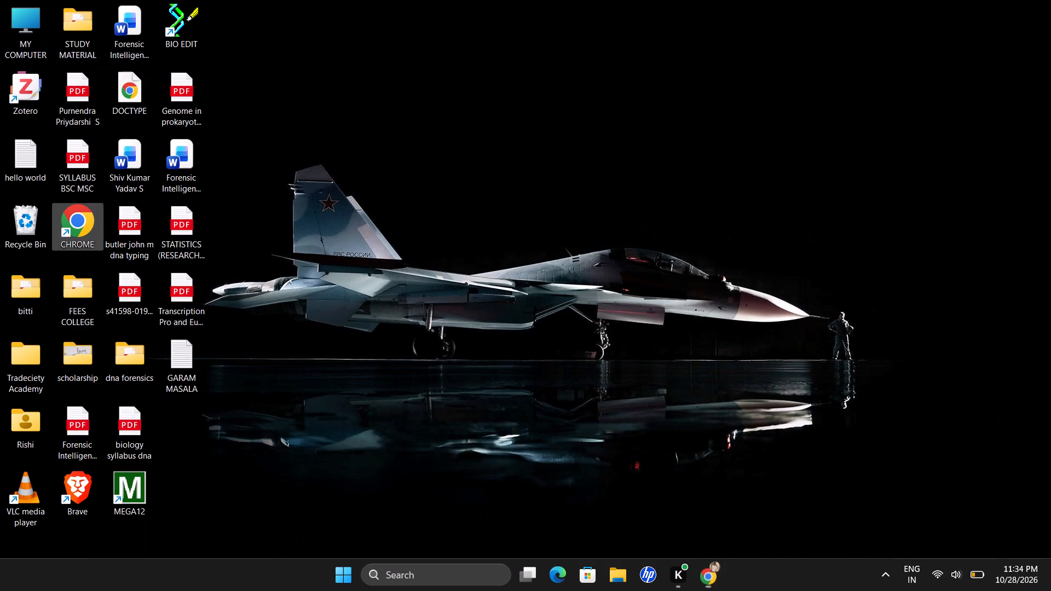
Copy the Module-1 line "STR Profiling, Types of errors, Result interpretation and Report Writing" from the biology syllabus dna PDF on the desktop.
{"action": "double_click", "coordinate": [119, 434]}
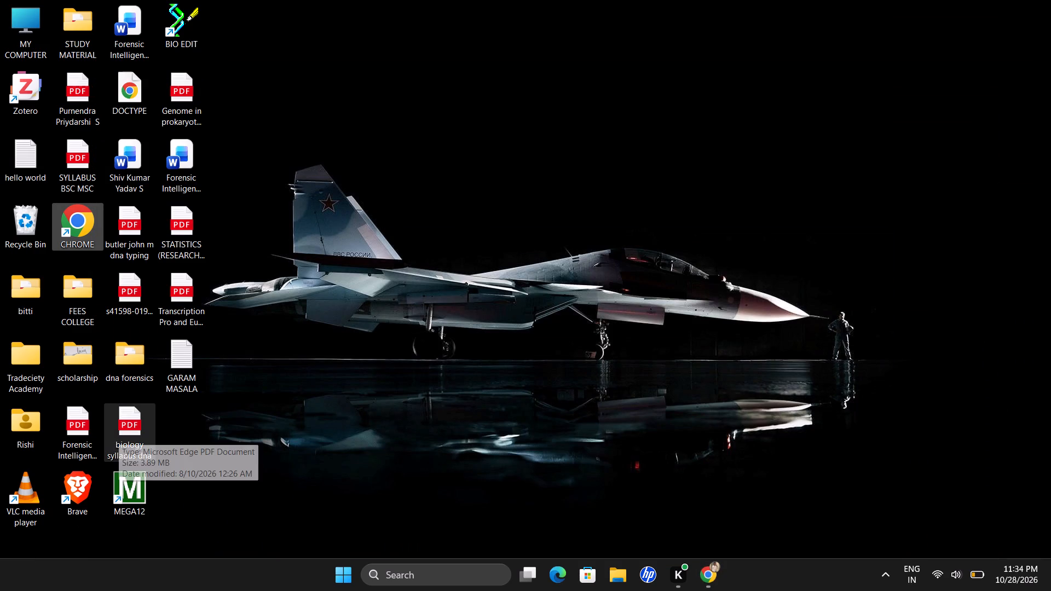
{"action": "scroll", "coordinate": [368, 321], "scroll_direction": "up", "scroll_amount": 5}
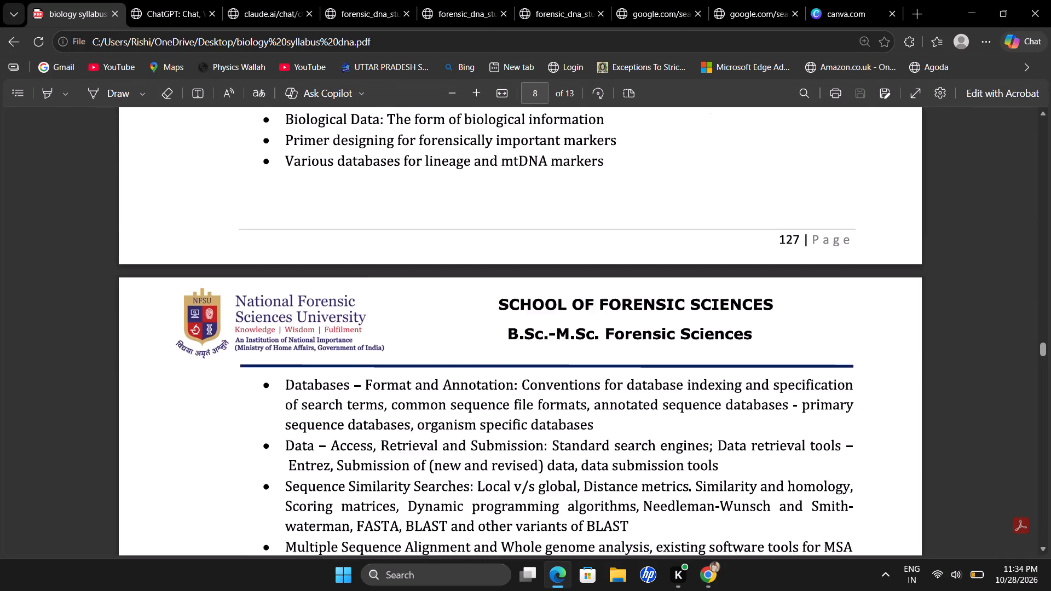
{"action": "scroll", "coordinate": [368, 321], "scroll_direction": "up", "scroll_amount": 2}
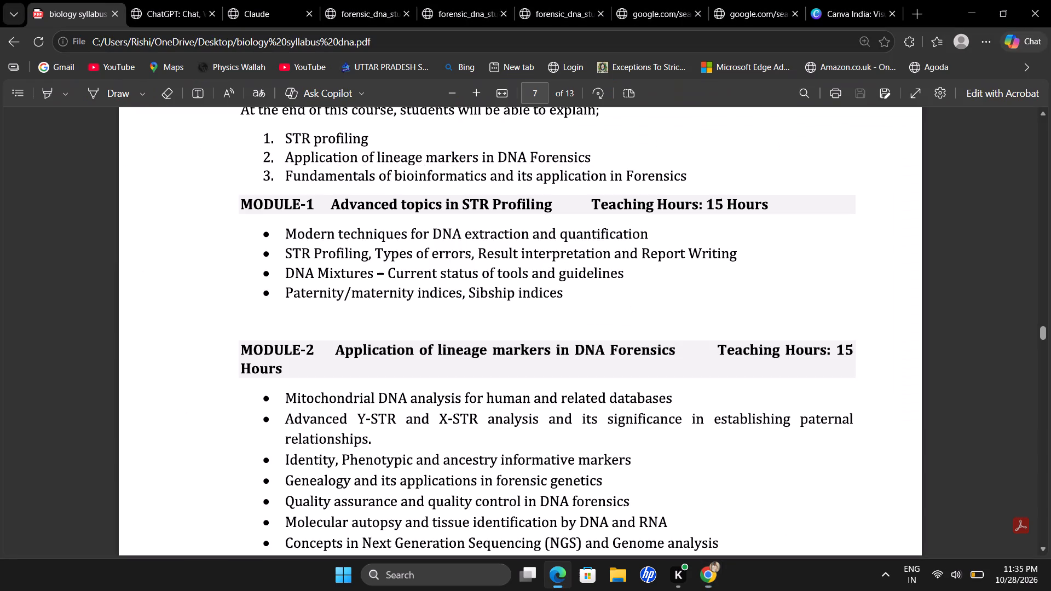
{"action": "left_click_drag", "start_coordinate": [283, 252], "coordinate": [714, 257]}
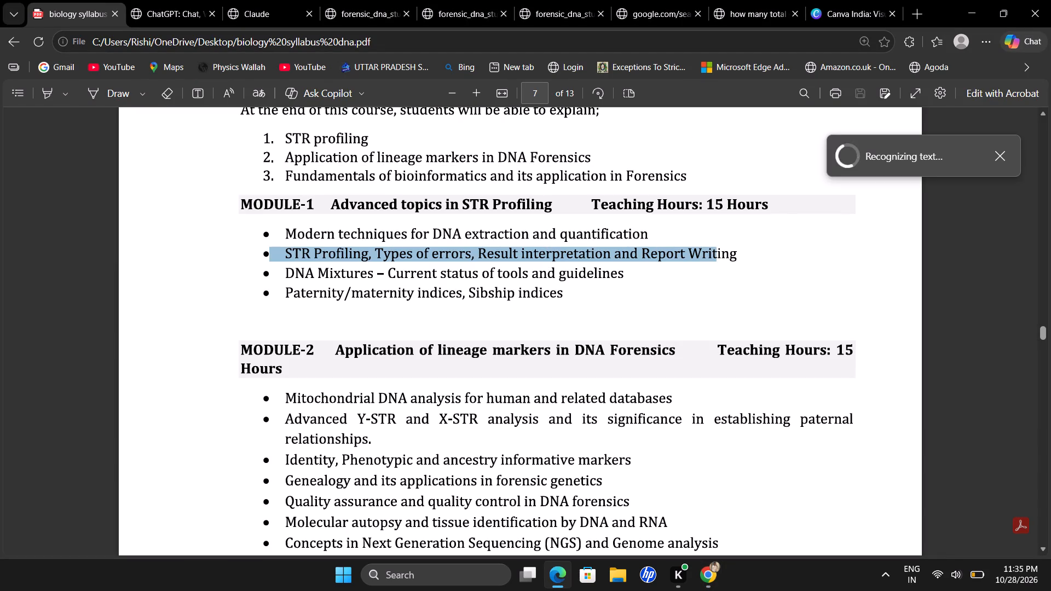
{"action": "left_click_drag", "start_coordinate": [714, 257], "coordinate": [740, 257]}
{"action": "key", "text": "ctrl+c"}
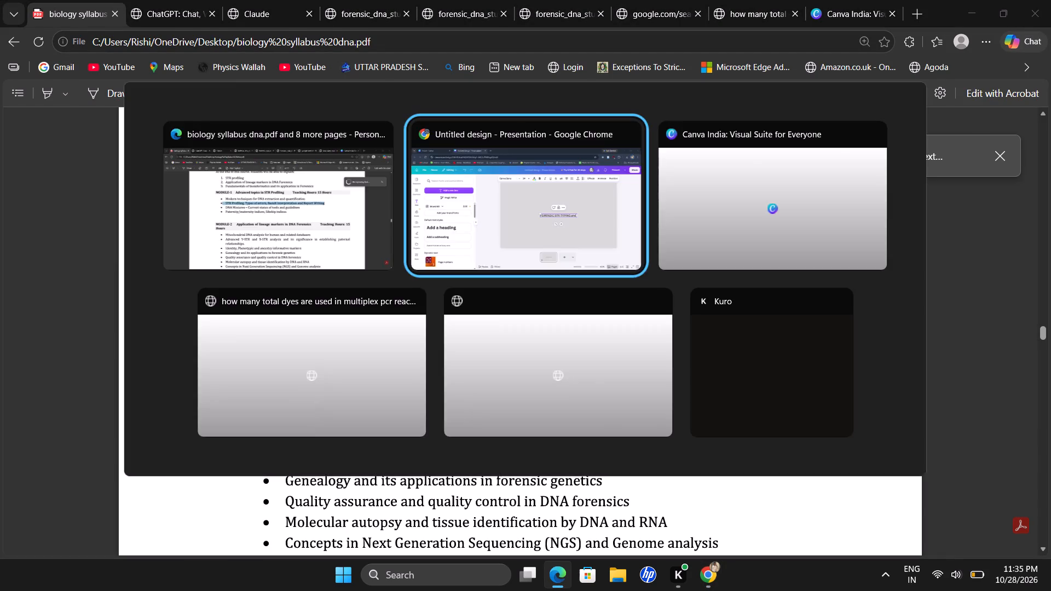
Return to the Canva presentation and replace the text box's whole text with the copied syllabus line.
{"action": "triple_click", "coordinate": [717, 316]}
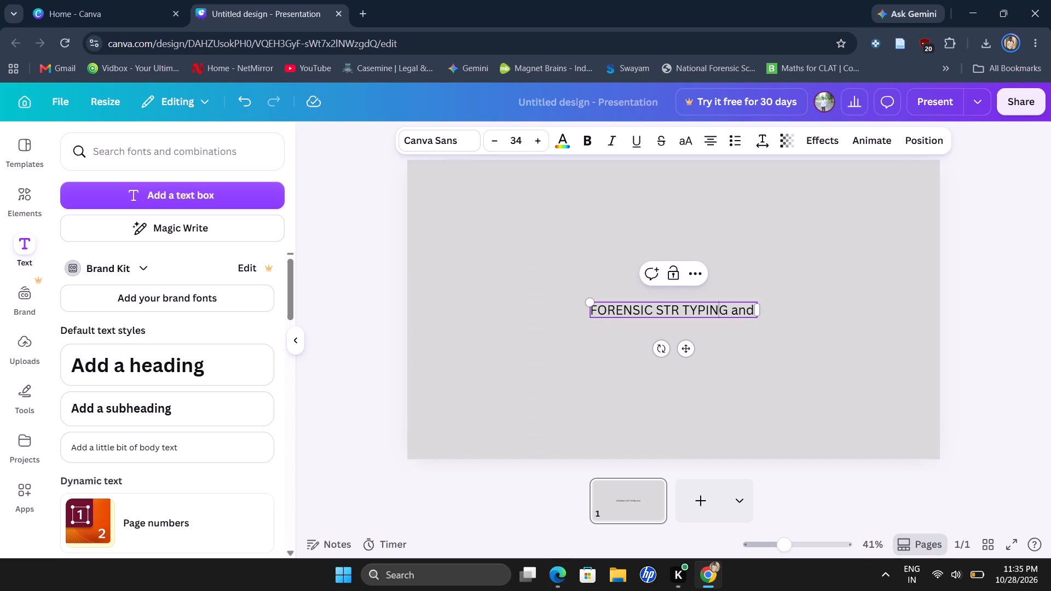
{"action": "key", "text": "ctrl+v"}
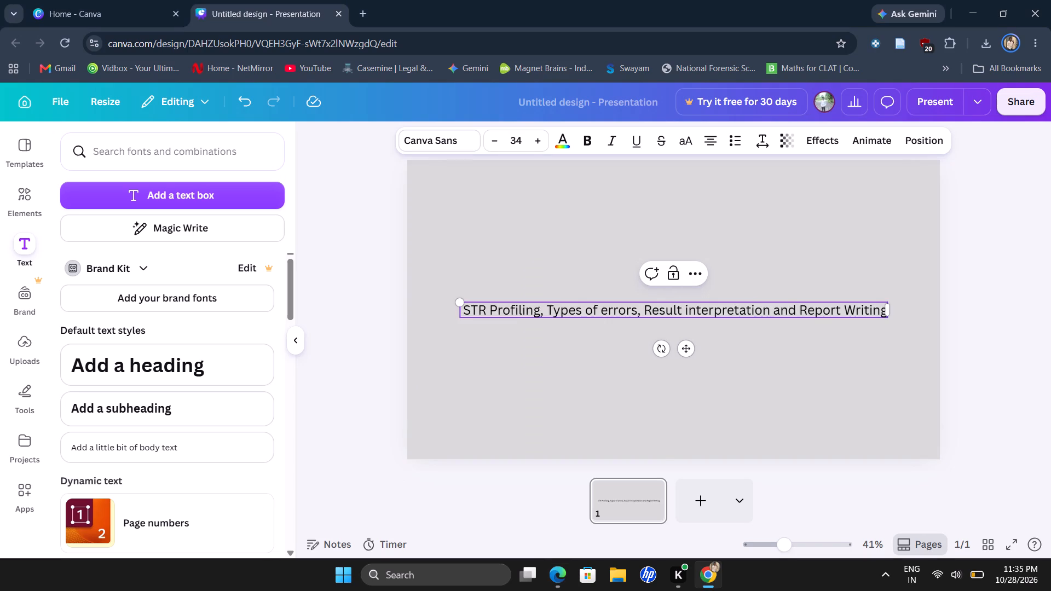
{"action": "left_click", "coordinate": [574, 245]}
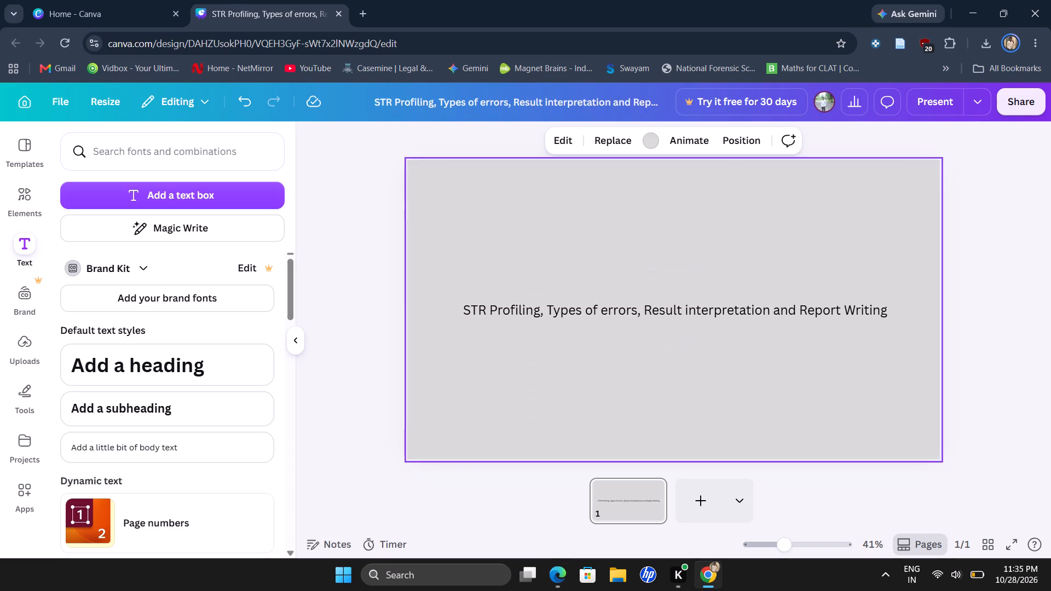
Move the "STR Profiling…" text box up to the top of the slide as its heading.
{"action": "left_click", "coordinate": [502, 309]}
{"action": "left_click_drag", "start_coordinate": [502, 309], "coordinate": [489, 185]}
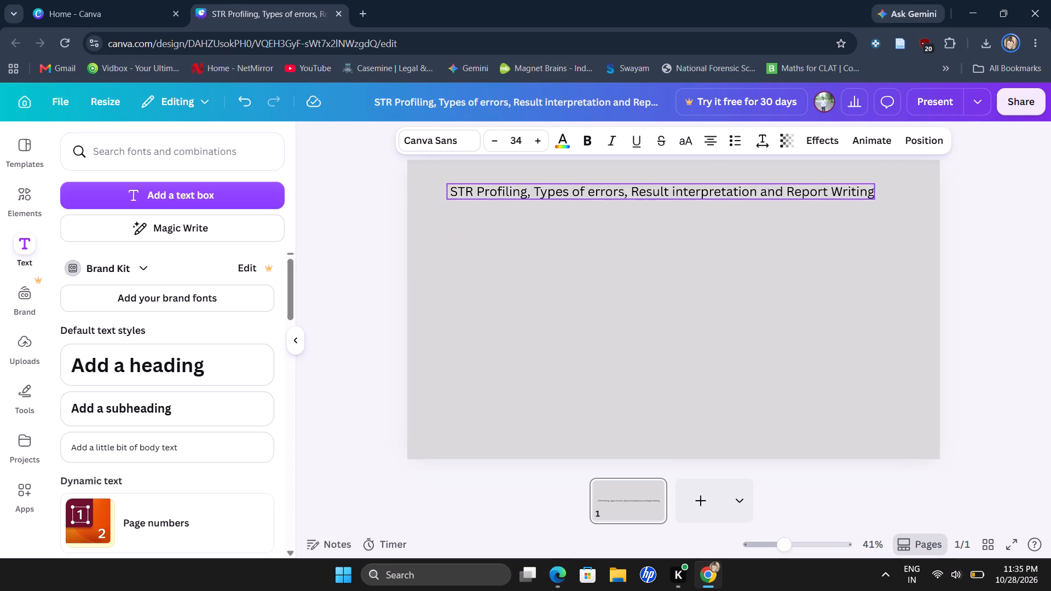
{"action": "left_click_drag", "start_coordinate": [489, 185], "coordinate": [495, 190]}
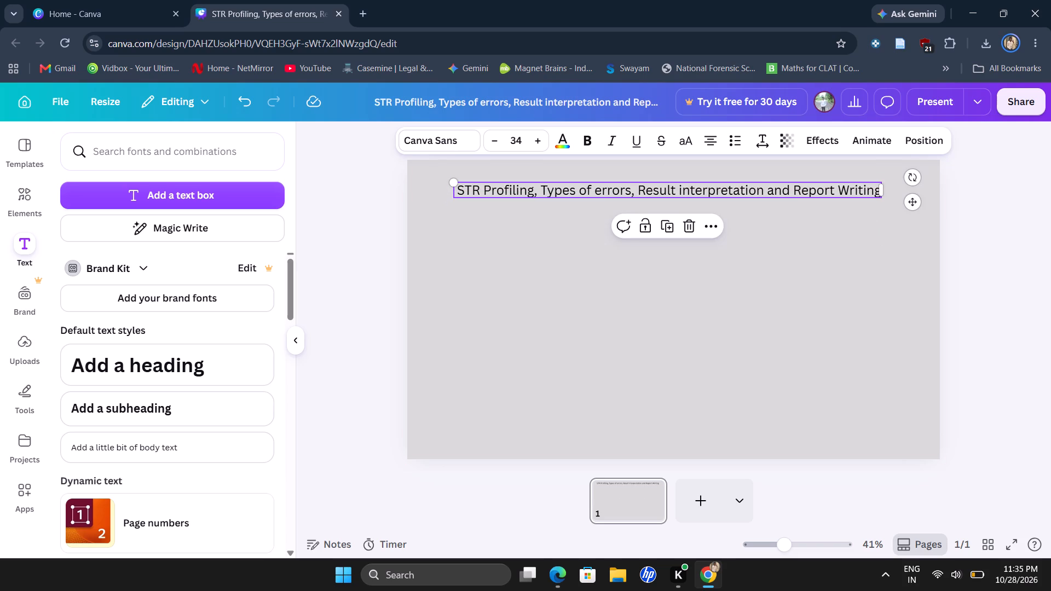
{"action": "left_click", "coordinate": [350, 247]}
Justify the entire heading text and make it bold.
{"action": "double_click", "coordinate": [526, 188]}
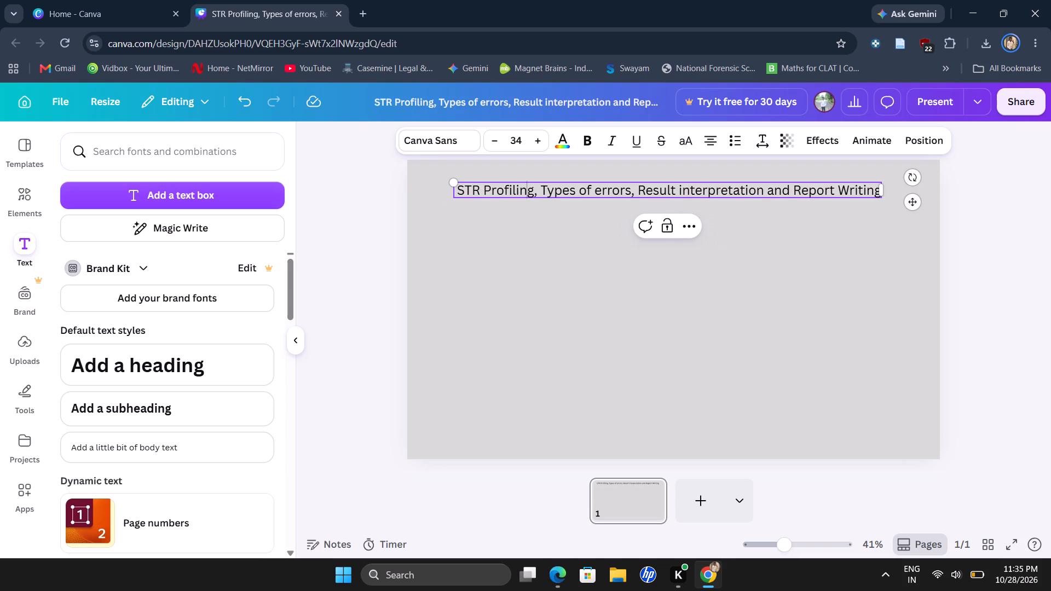
{"action": "left_click", "coordinate": [526, 188]}
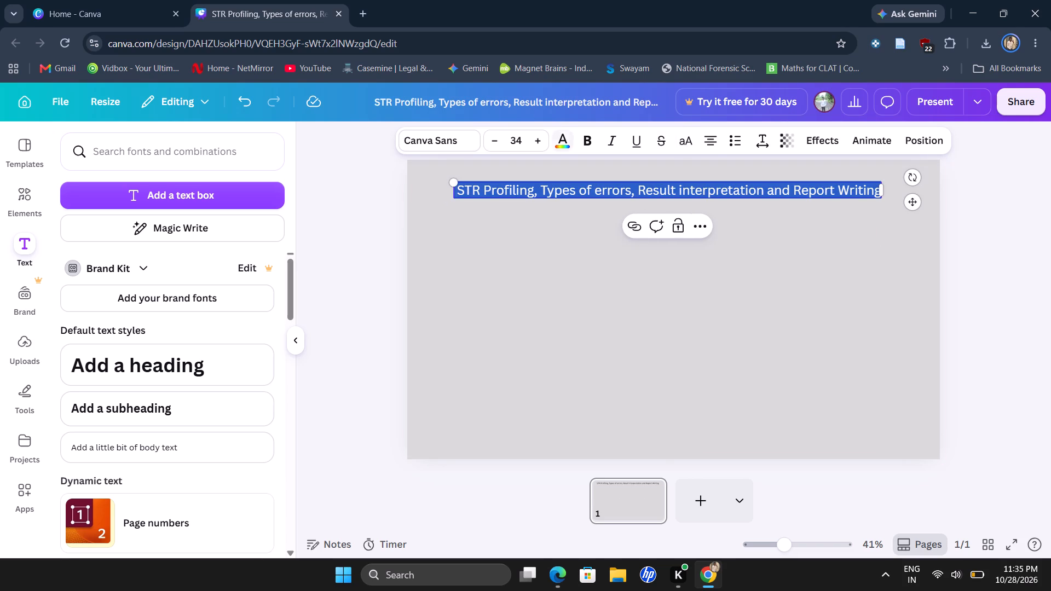
{"action": "left_click", "coordinate": [688, 138]}
{"action": "left_click", "coordinate": [688, 138]}
{"action": "left_click", "coordinate": [713, 141]}
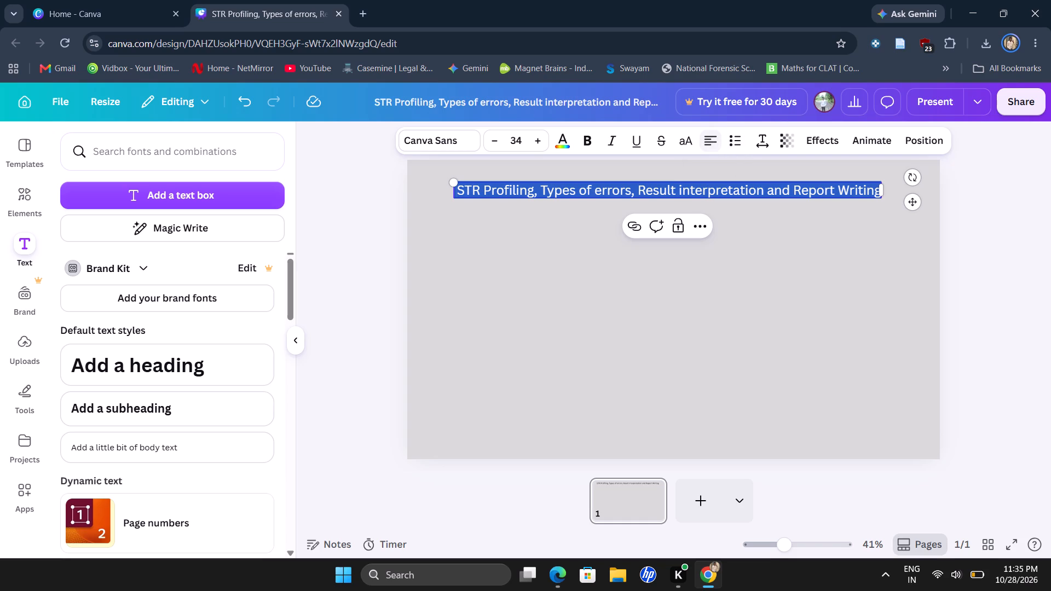
{"action": "left_click", "coordinate": [713, 141]}
{"action": "left_click", "coordinate": [585, 137]}
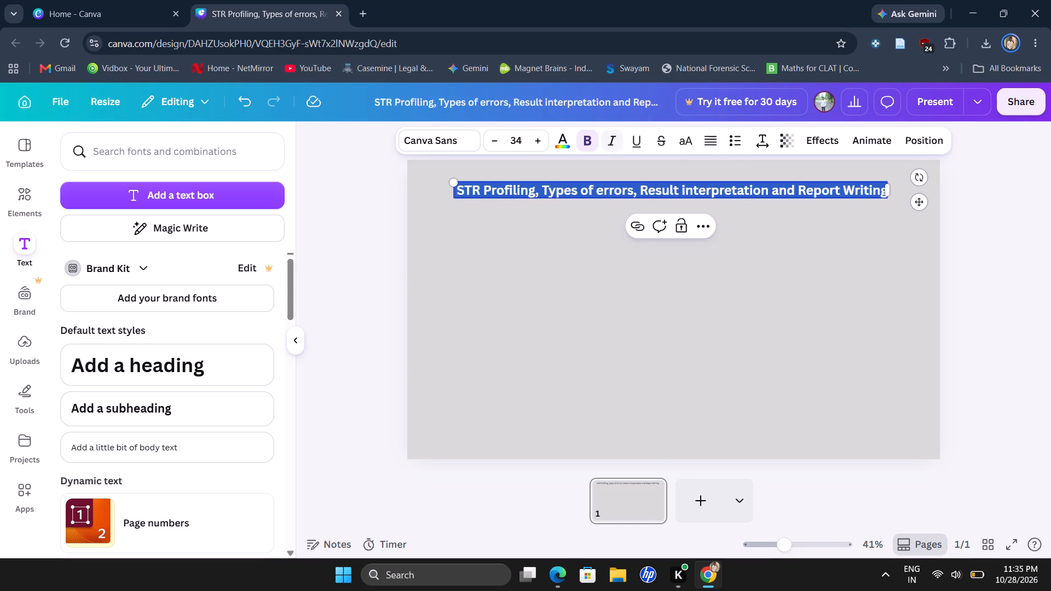
Italicise the entire heading text and increase its font size to 40.
{"action": "left_click", "coordinate": [615, 138]}
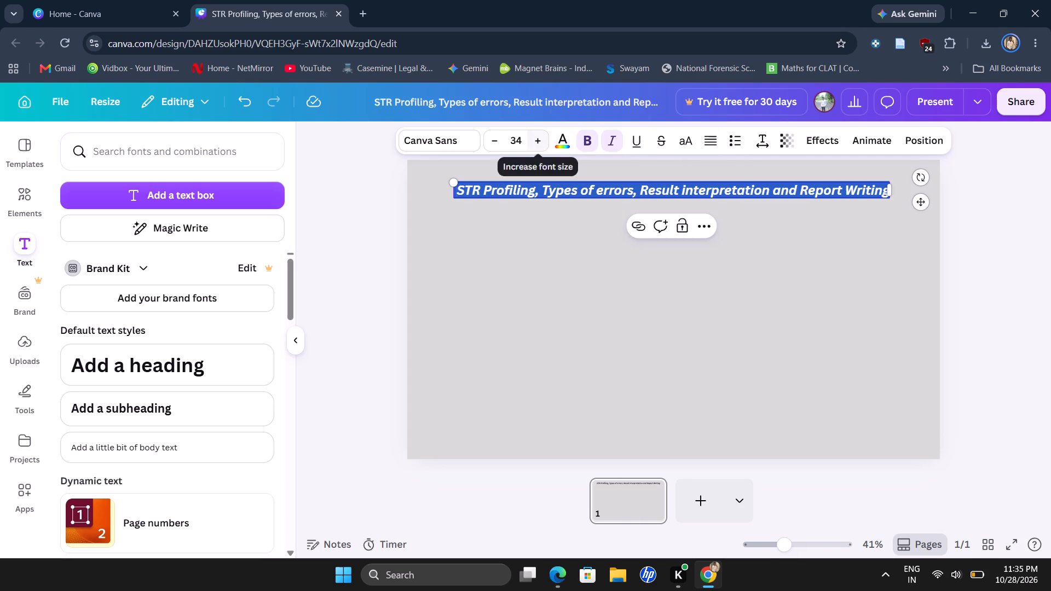
{"action": "triple_click", "coordinate": [536, 140]}
{"action": "triple_click", "coordinate": [536, 140]}
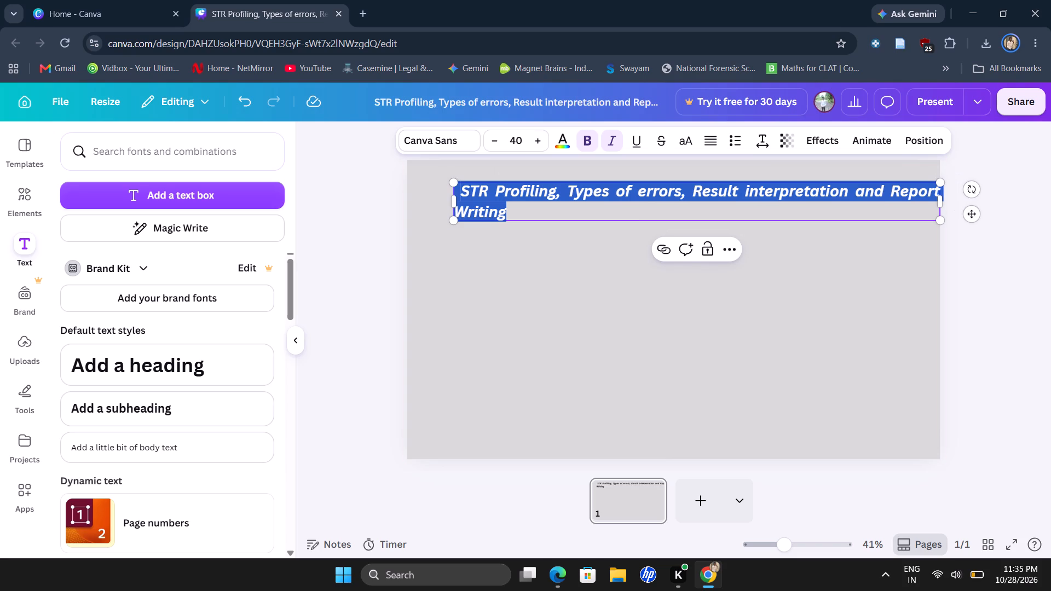
{"action": "left_click", "coordinate": [978, 245]}
Narrow the heading's text box so its first line ends at "interpretation", and left-align the text.
{"action": "left_click", "coordinate": [895, 188]}
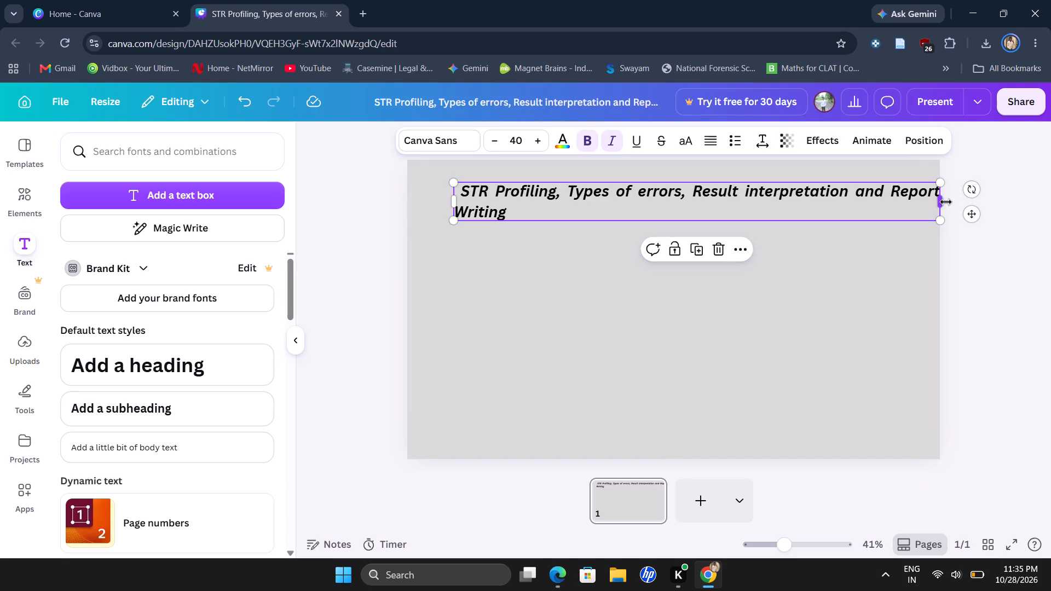
{"action": "left_click_drag", "start_coordinate": [946, 202], "coordinate": [835, 199]}
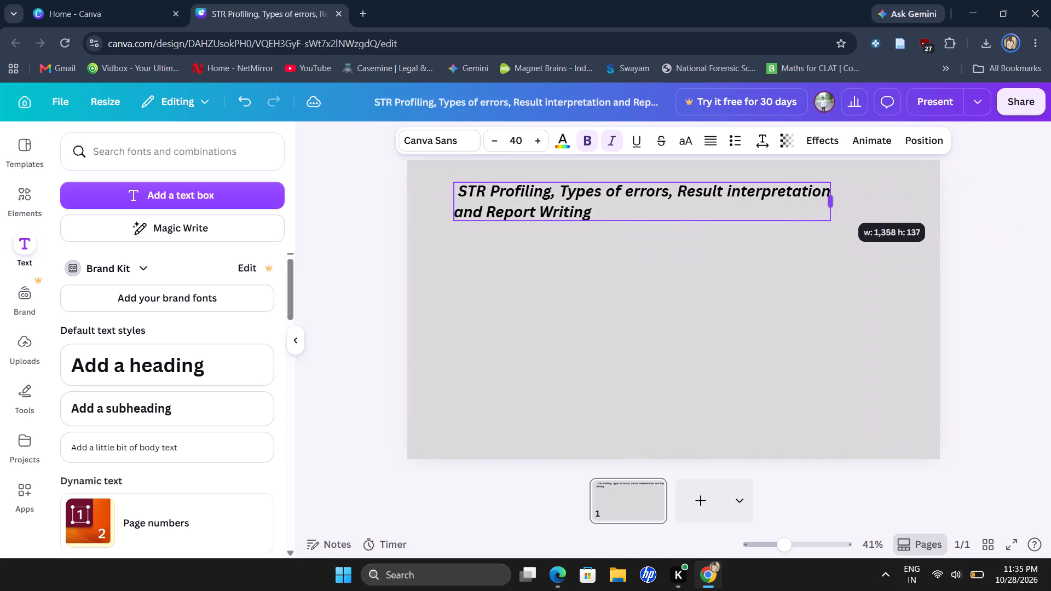
{"action": "left_click_drag", "start_coordinate": [835, 199], "coordinate": [857, 192]}
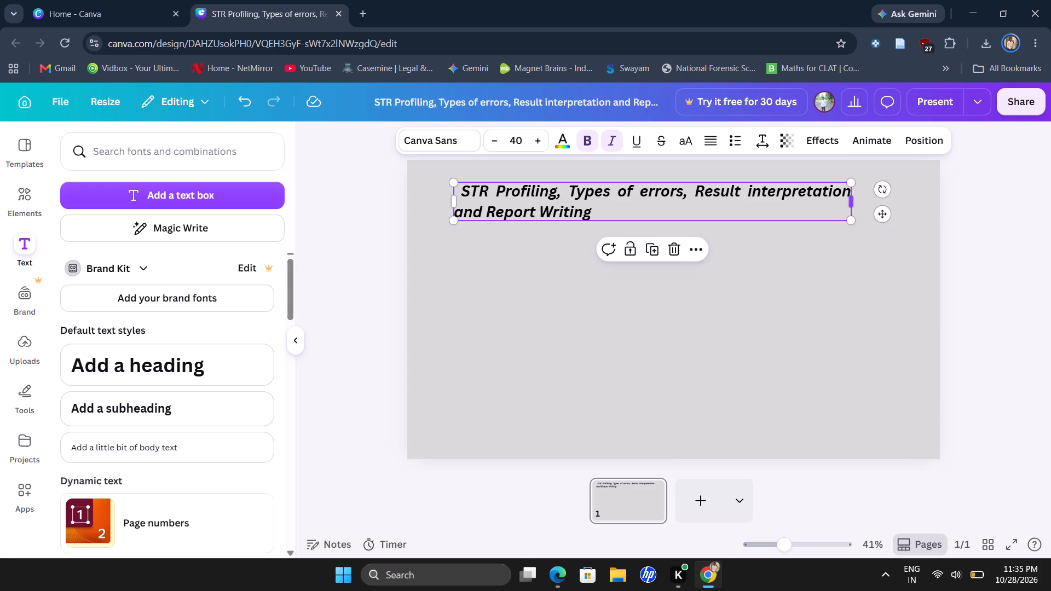
{"action": "left_click", "coordinate": [711, 140]}
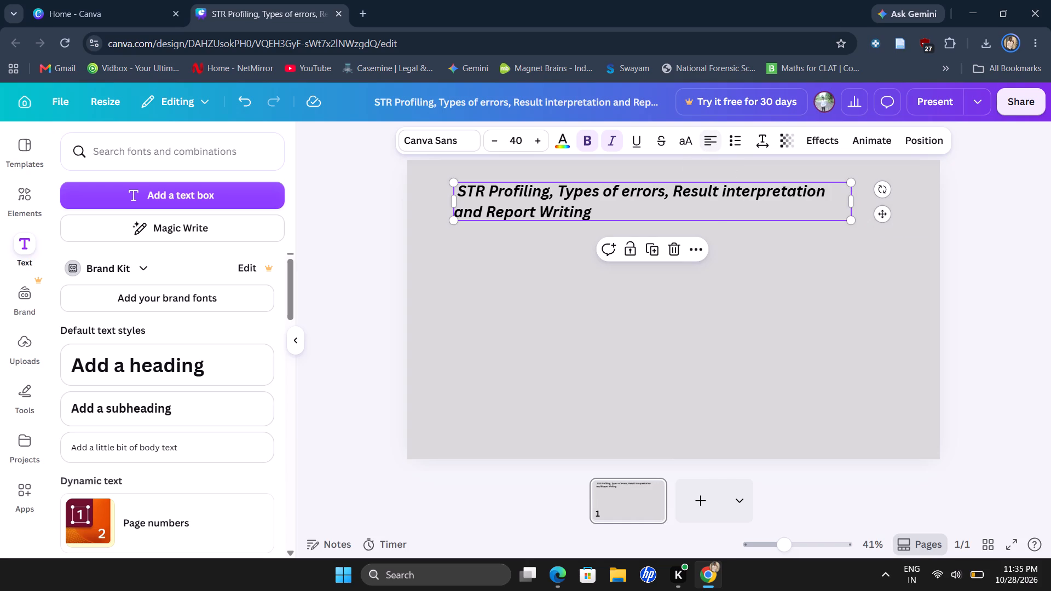
Change the heading's font to Times New Roman.
{"action": "left_click", "coordinate": [453, 137]}
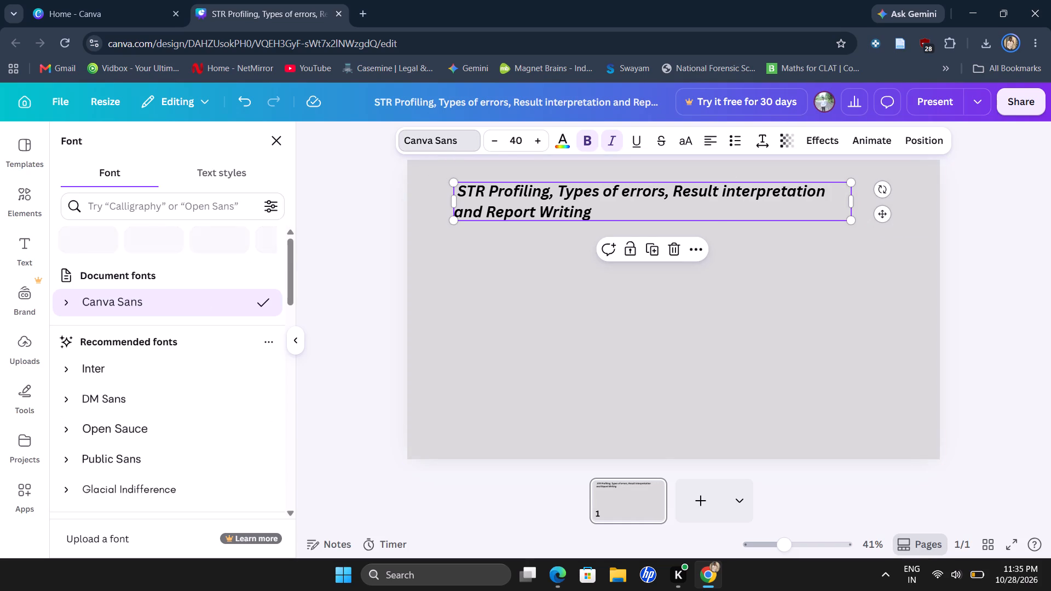
{"action": "left_click", "coordinate": [195, 205]}
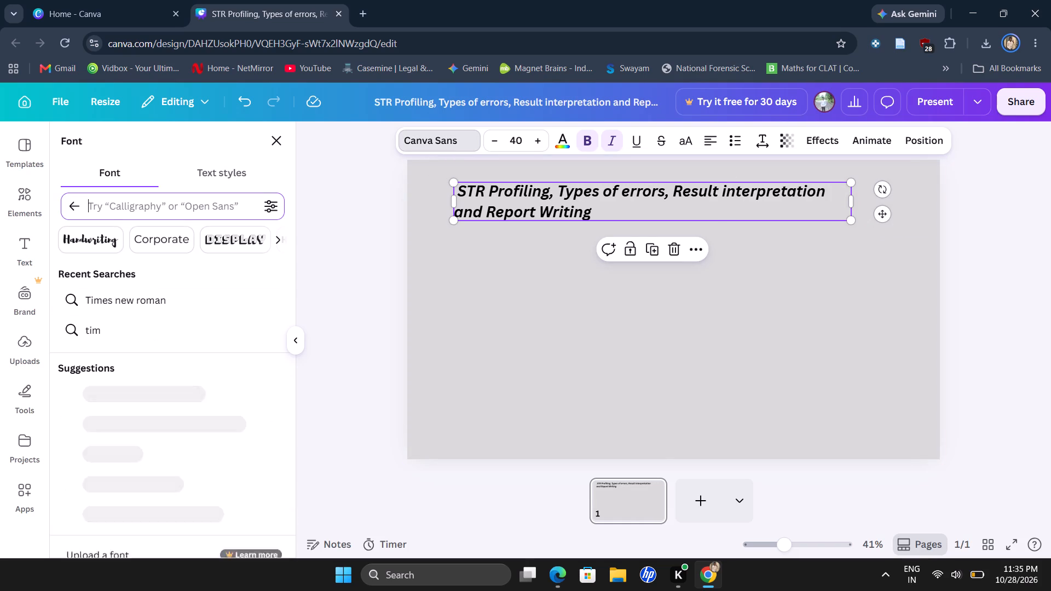
{"action": "key", "text": "t"}
{"action": "key", "text": "i"}
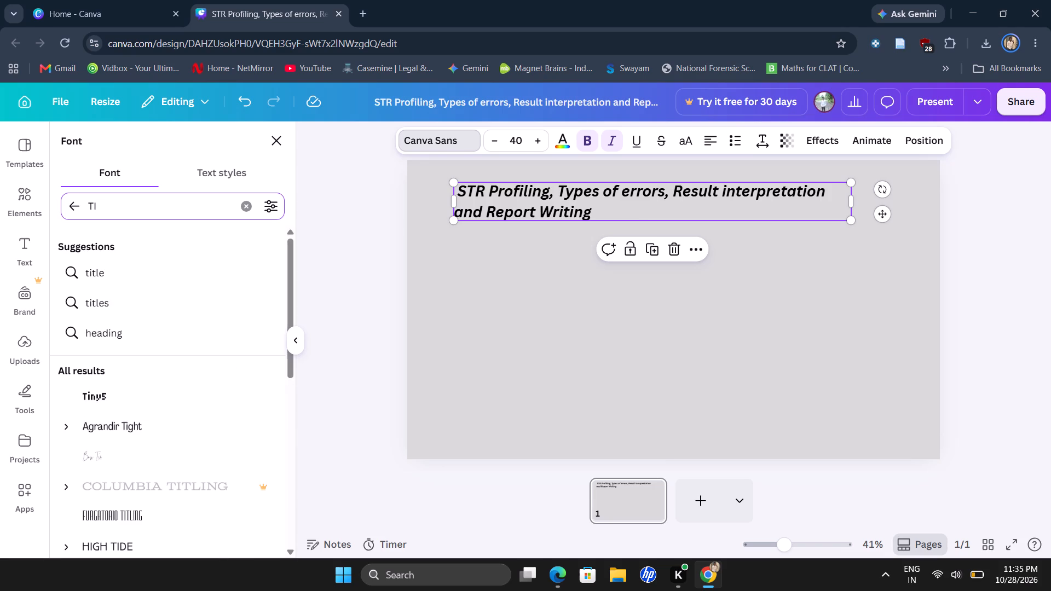
{"action": "key", "text": "m"}
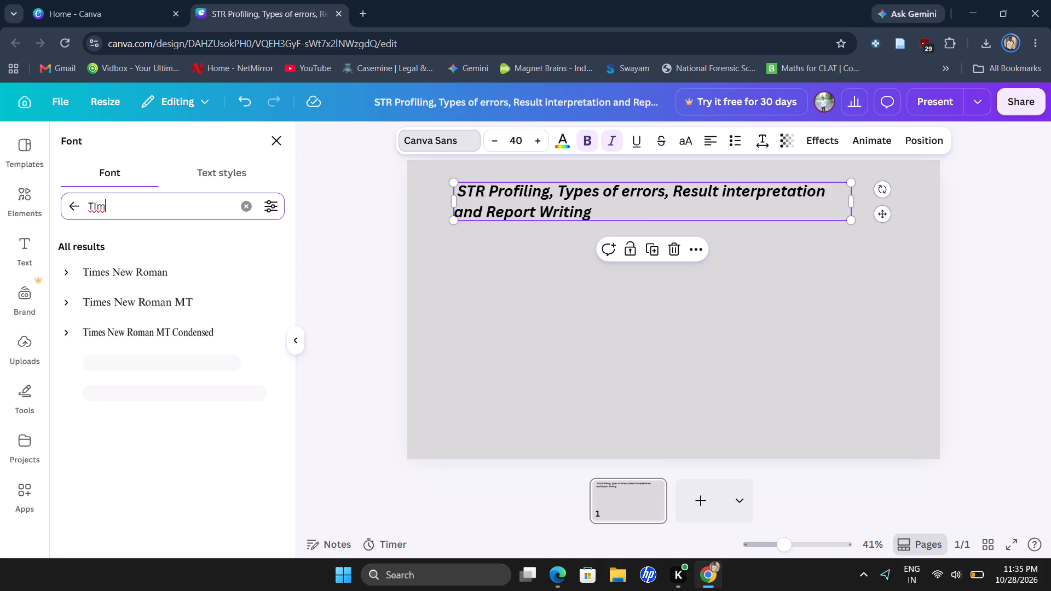
{"action": "left_click", "coordinate": [136, 271]}
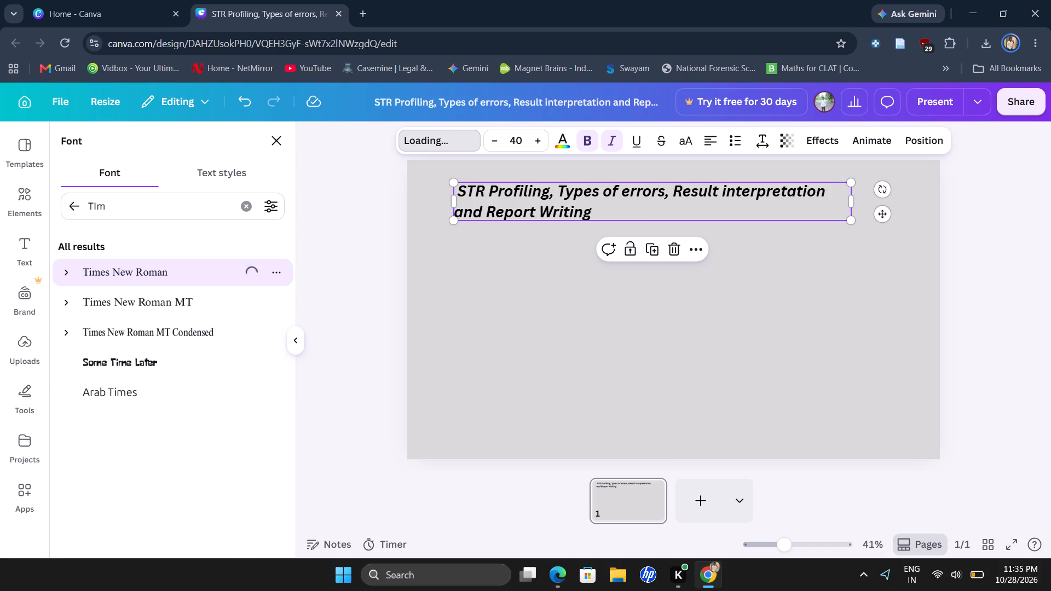
{"action": "left_click", "coordinate": [327, 241]}
Remove the italic and bold formatting from the entire heading text.
{"action": "double_click", "coordinate": [478, 205]}
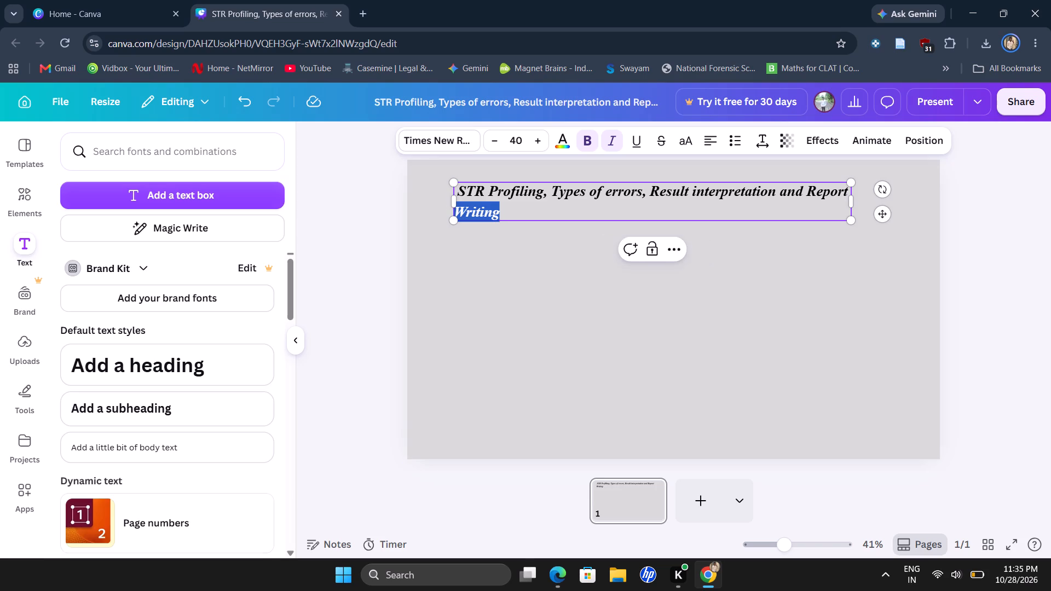
{"action": "key", "text": "ctrl+a"}
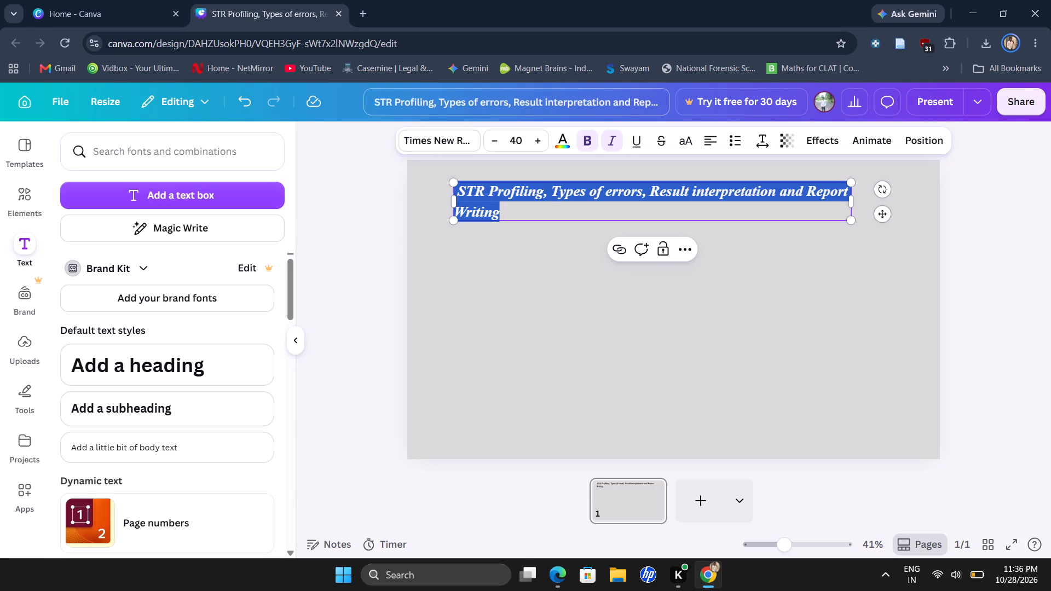
{"action": "left_click", "coordinate": [619, 146]}
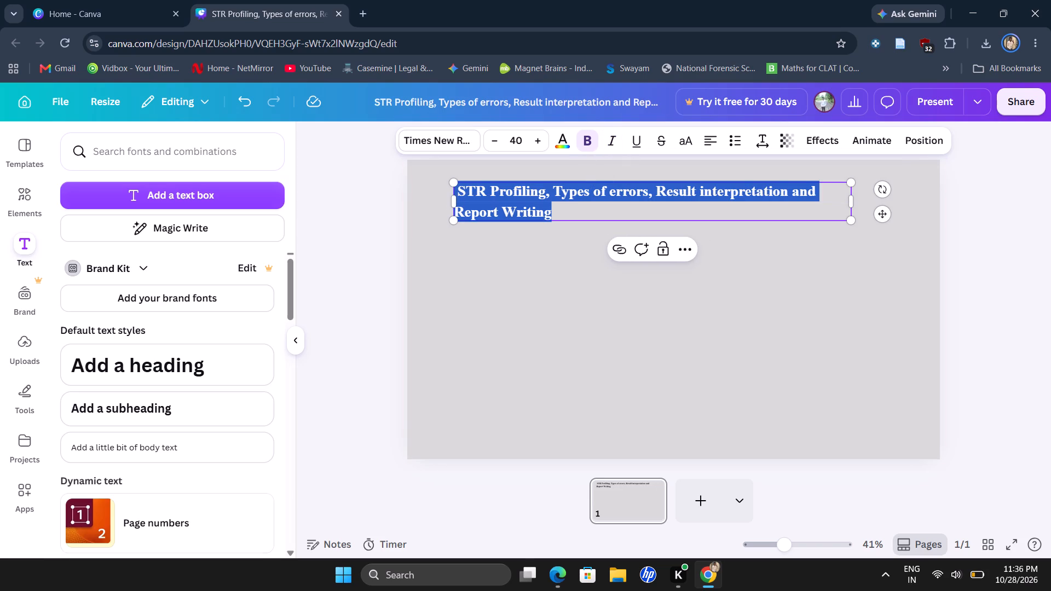
{"action": "left_click", "coordinate": [988, 280]}
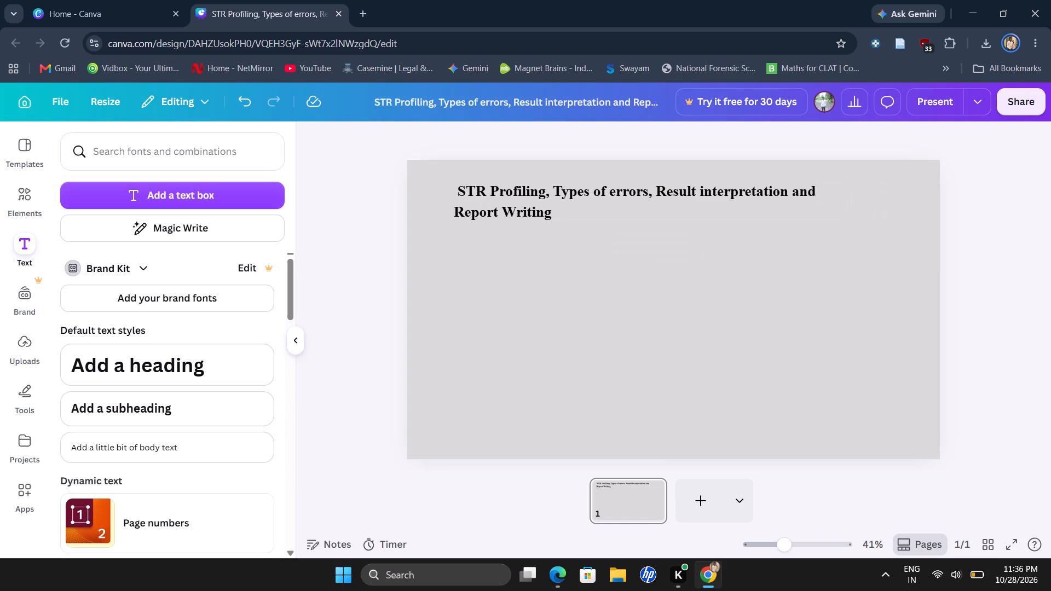
{"action": "double_click", "coordinate": [650, 202]}
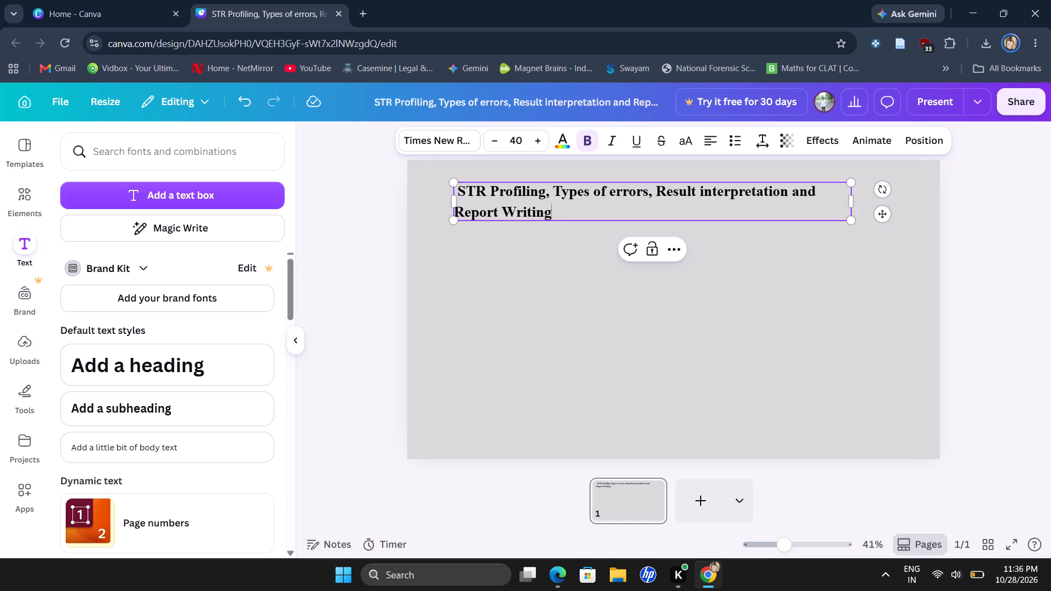
{"action": "key", "text": "ctrl+a"}
{"action": "key", "text": "ctrl+b"}
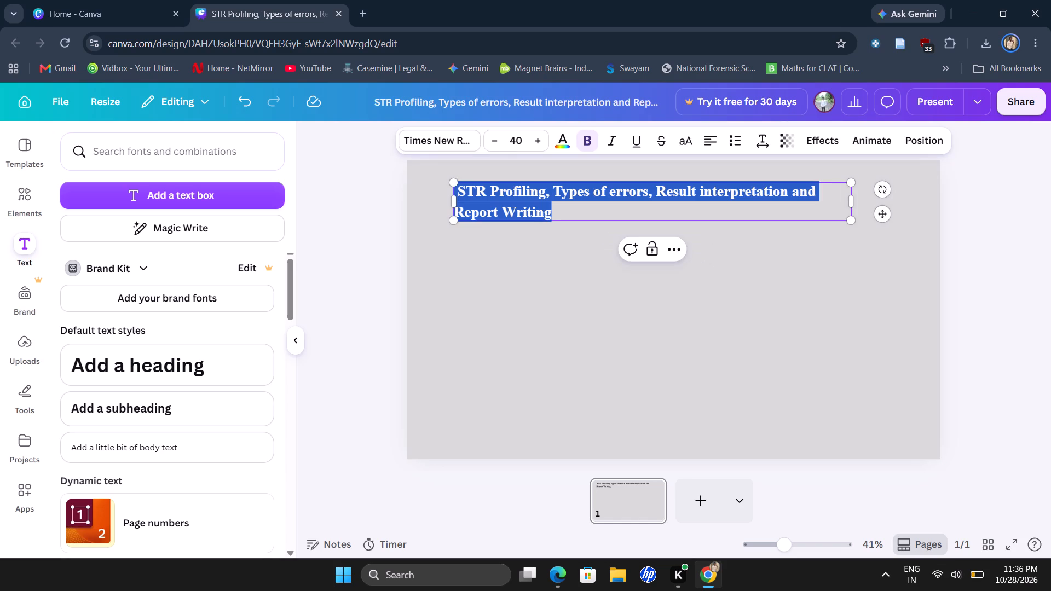
{"action": "left_click", "coordinate": [985, 284]}
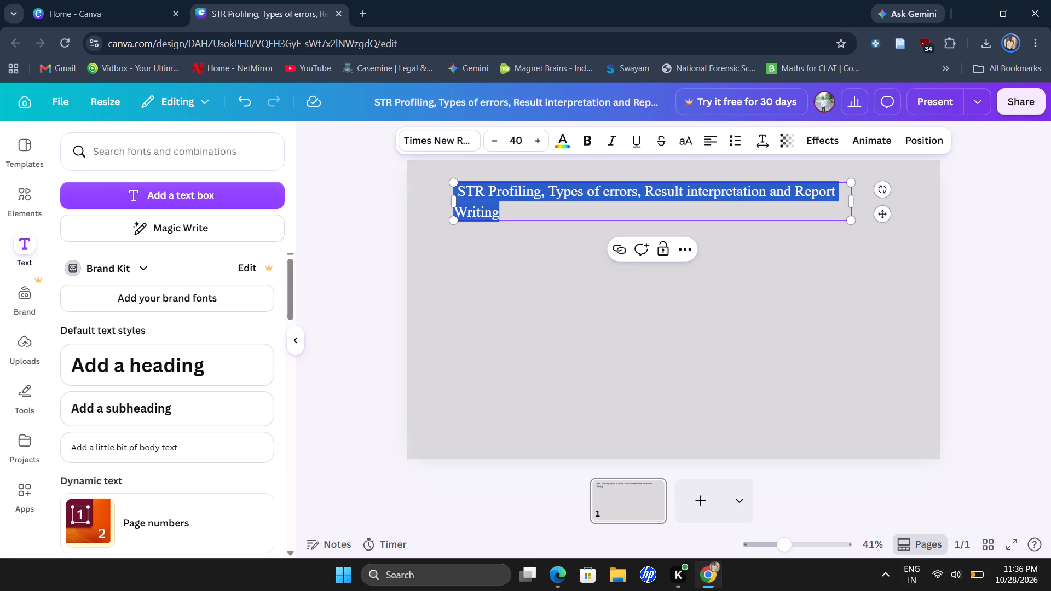
Delete the leading space before "STR Profiling" in the heading.
{"action": "left_click", "coordinate": [453, 191]}
{"action": "left_click", "coordinate": [469, 191]}
{"action": "left_click", "coordinate": [469, 191]}
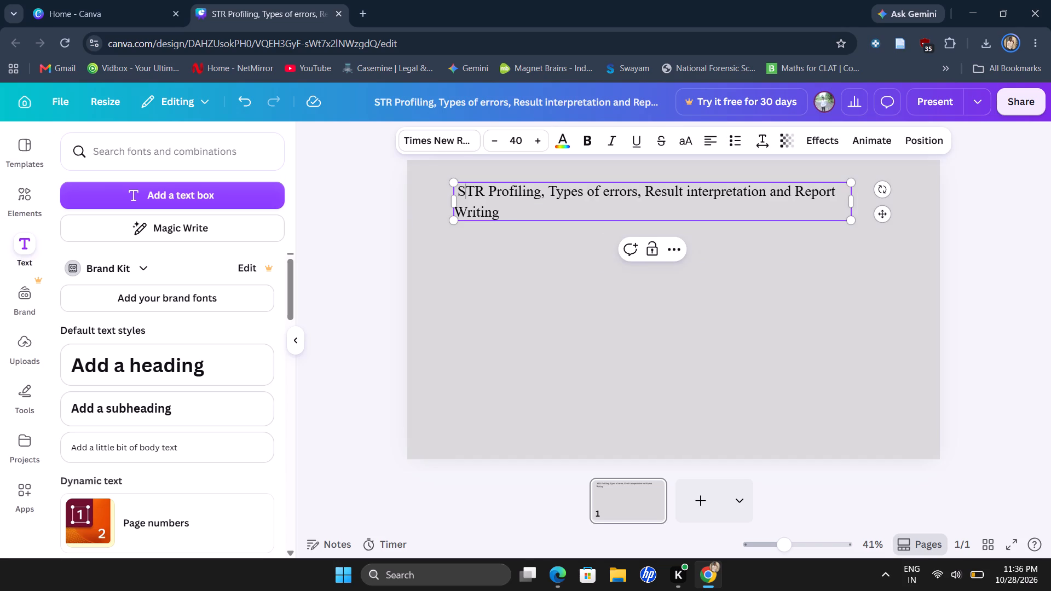
{"action": "key", "text": "Left"}
{"action": "key", "text": "BackSpace"}
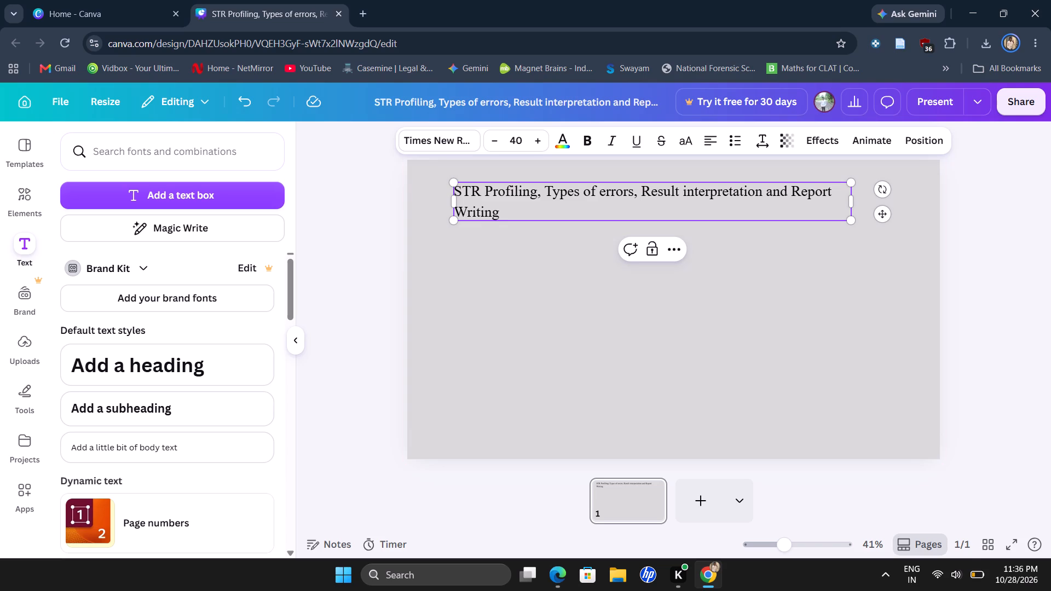
Underline the entire heading text.
{"action": "left_click", "coordinate": [708, 190]}
{"action": "key", "text": "ctrl+a"}
{"action": "key", "text": "ctrl+u"}
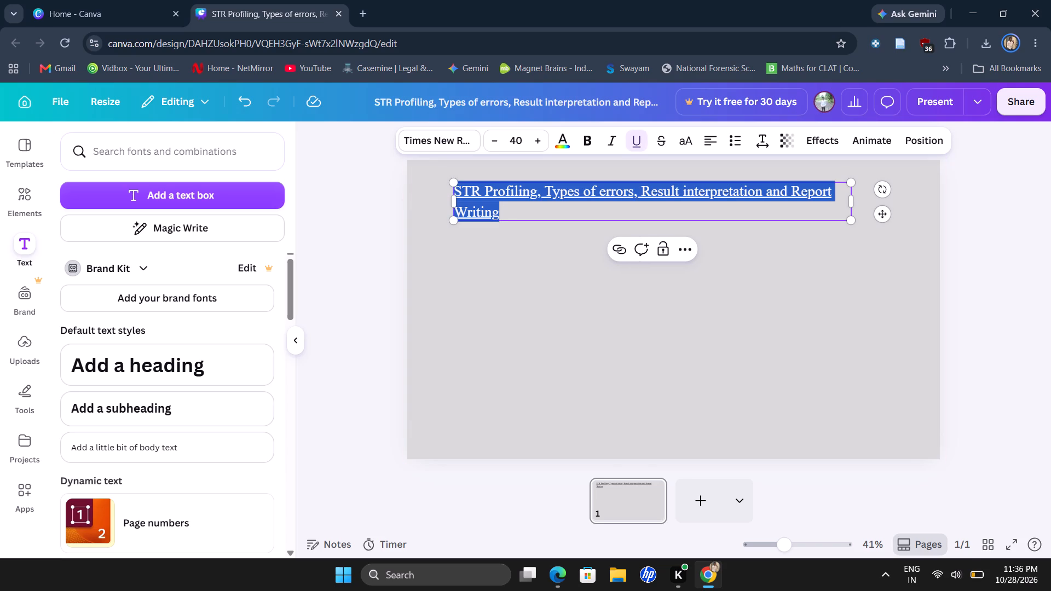
{"action": "left_click", "coordinate": [966, 217]}
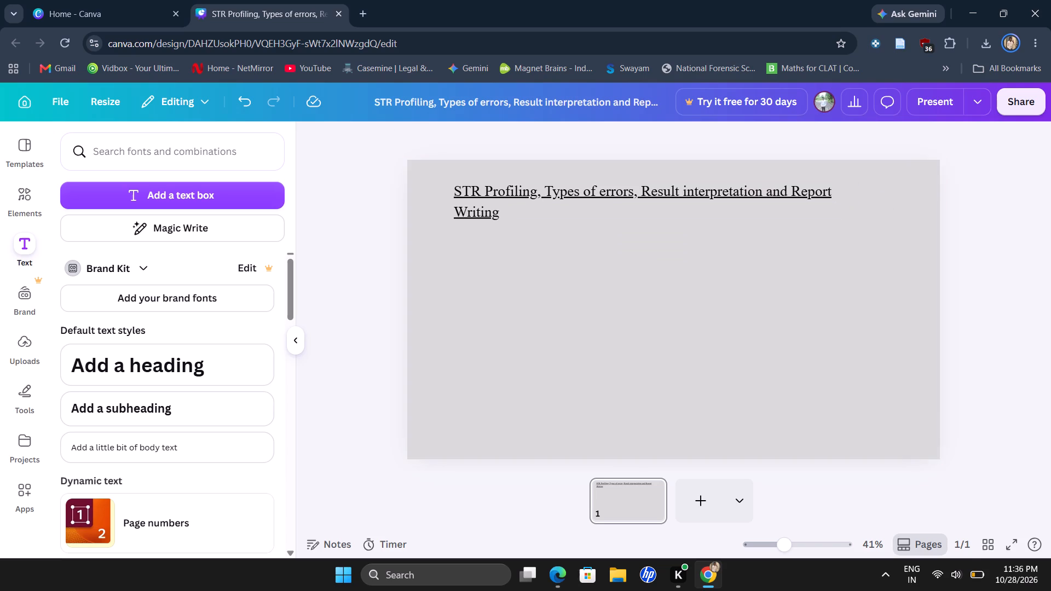
Add a new text box in the middle of the slide, below the heading, reading "STR Markers".
{"action": "left_click", "coordinate": [370, 249]}
{"action": "left_click", "coordinate": [511, 260]}
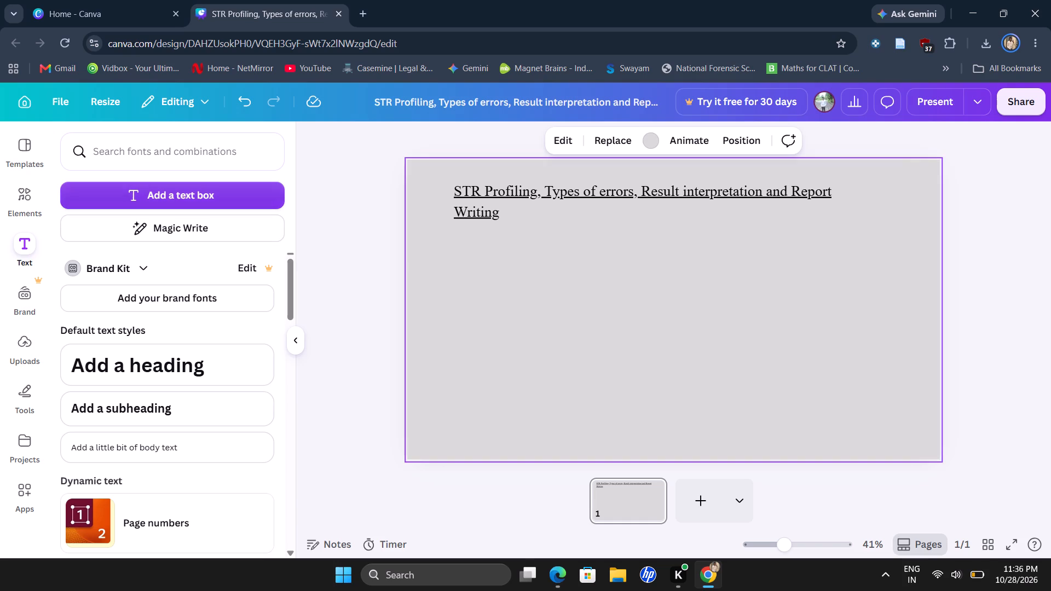
{"action": "left_click", "coordinate": [137, 200]}
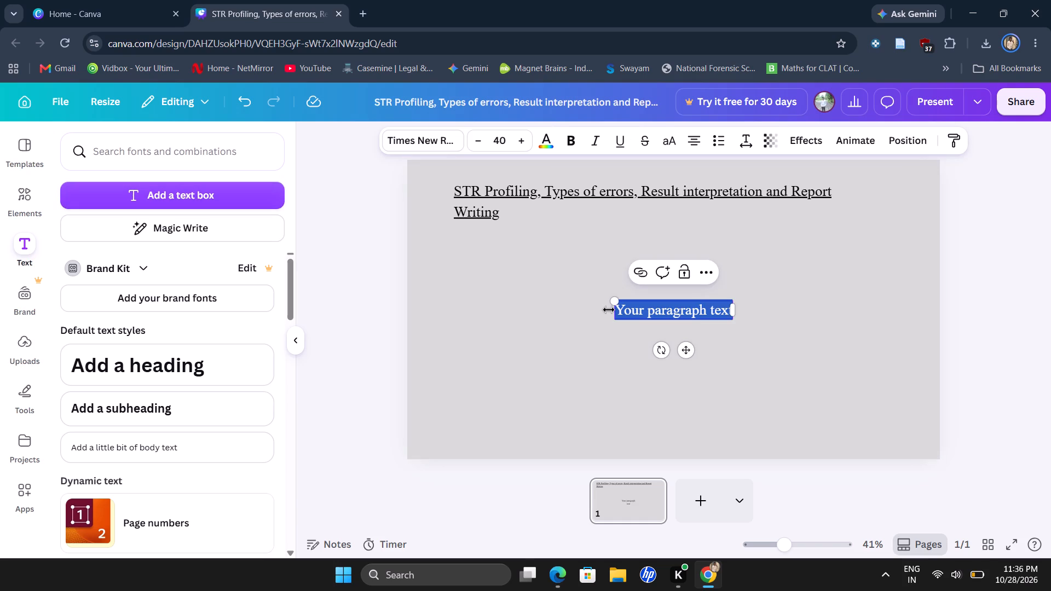
{"action": "key", "text": "shift+s"}
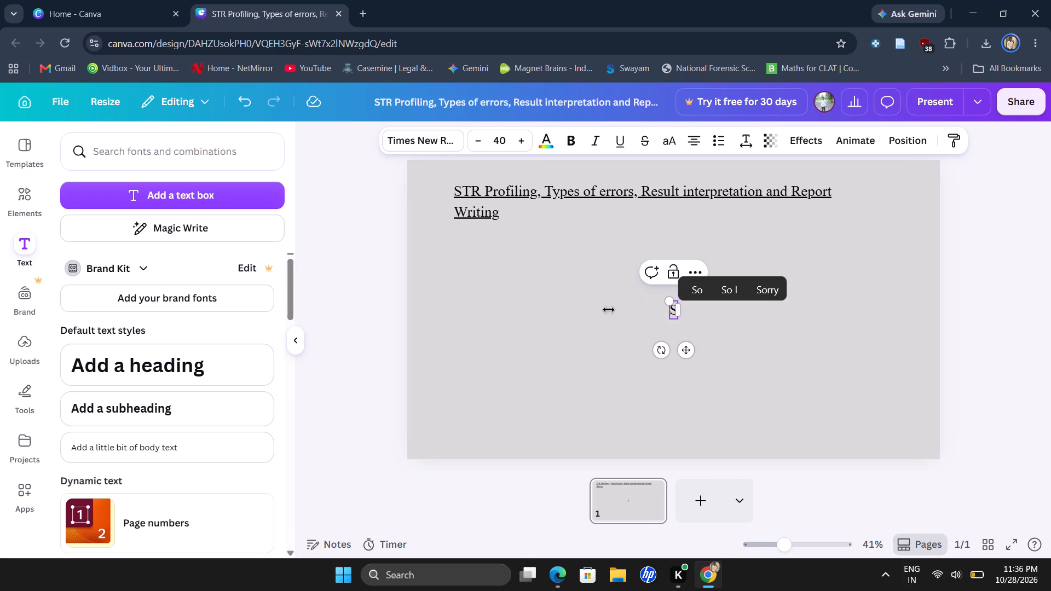
{"action": "type", "text": "TR"}
{"action": "key", "text": "space"}
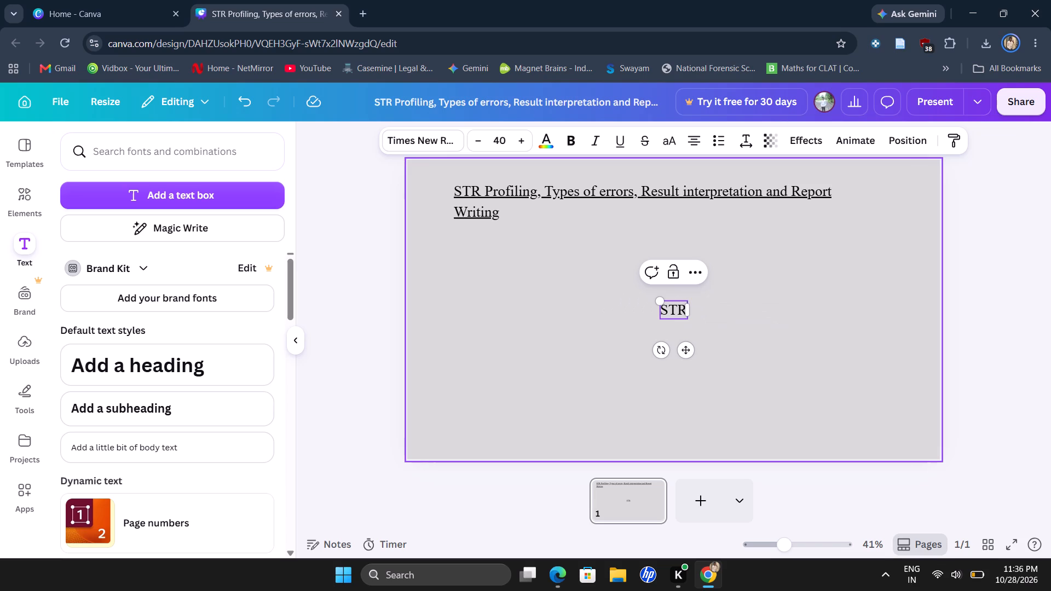
{"action": "type", "text": "Typing"}
{"action": "key", "text": "space"}
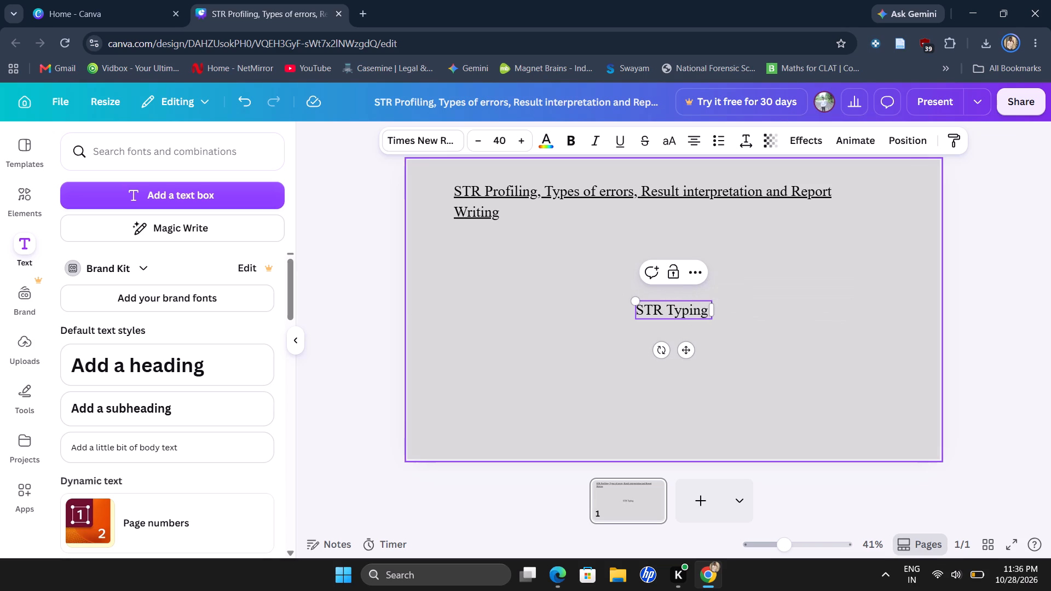
{"action": "key", "text": "BackSpace"}
{"action": "key", "text": "BackSpace"}
{"action": "key", "text": "BackSpace"}
{"action": "key", "text": "BackSpace"}
{"action": "key", "text": "BackSpace"}
{"action": "key", "text": "BackSpace"}
{"action": "key", "text": "BackSpace"}
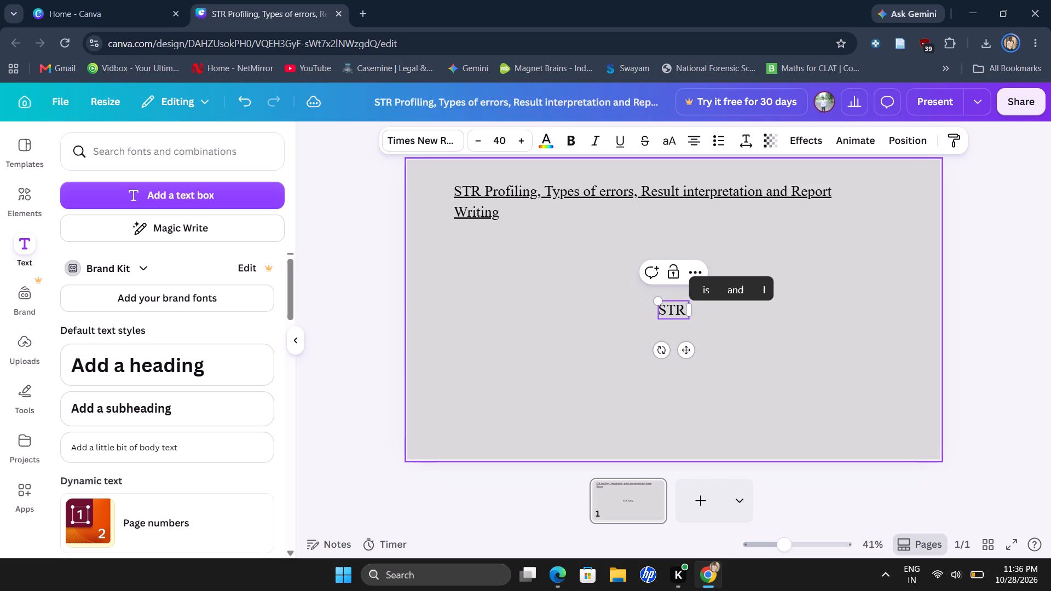
{"action": "type", "text": "Markers"}
{"action": "key", "text": "space"}
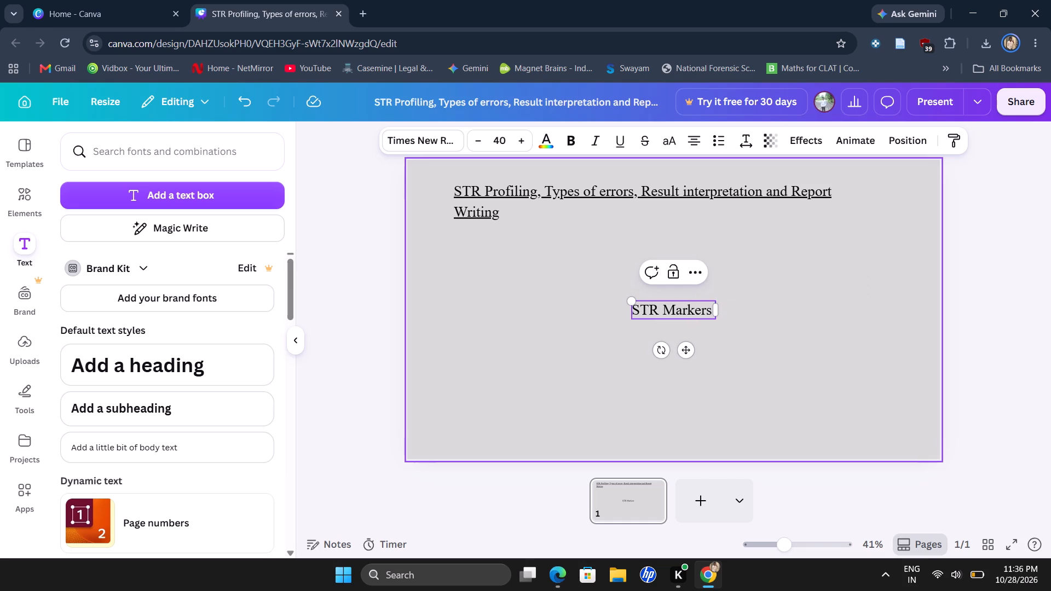
Extend the new text box's line with "What they are?" after "STR Markers".
{"action": "type", "text": "WHat\\\\"}
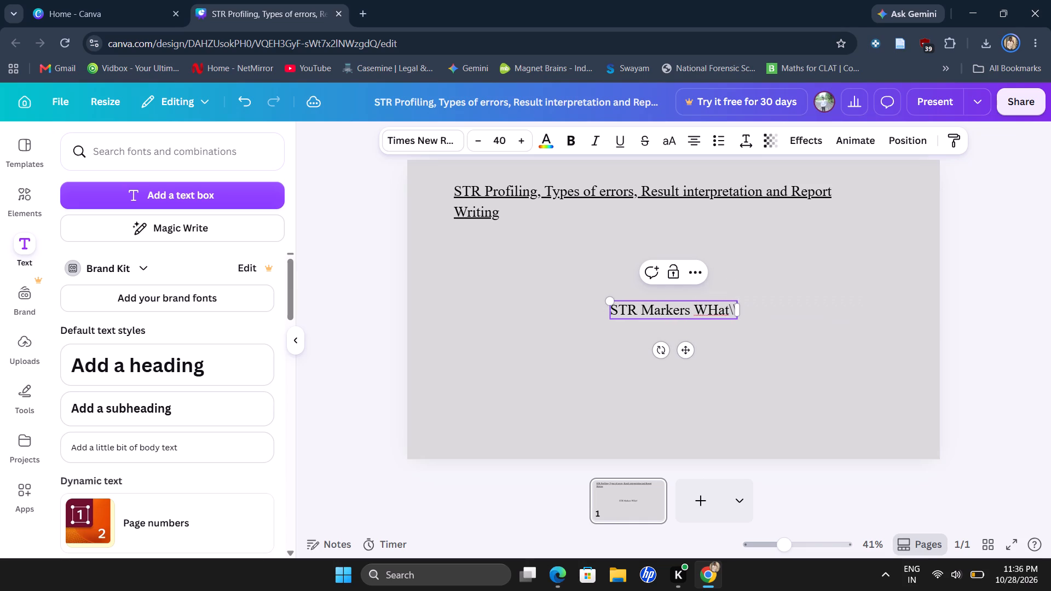
{"action": "key", "text": "BackSpace"}
{"action": "key", "text": "BackSpace"}
{"action": "key", "text": "BackSpace"}
{"action": "key", "text": "BackSpace"}
{"action": "key", "text": "BackSpace"}
{"action": "type", "text": "hat they are"}
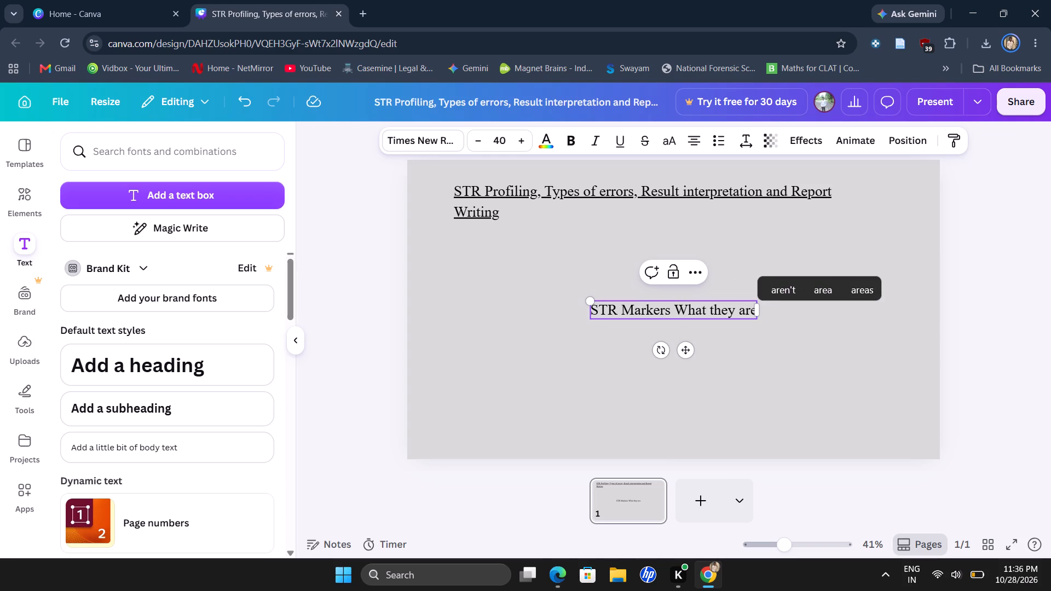
{"action": "key", "text": "shift+question"}
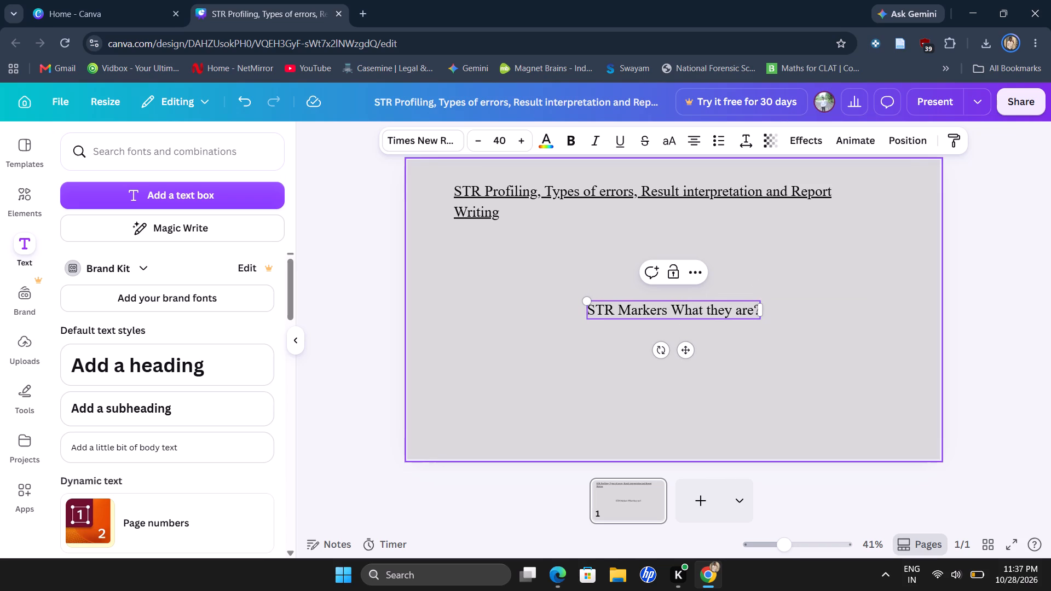
Move the "STR Markers What they are?" text box up to just below the heading, aligned with the heading's left edge.
{"action": "left_click", "coordinate": [784, 306]}
{"action": "left_click_drag", "start_coordinate": [729, 309], "coordinate": [718, 308]}
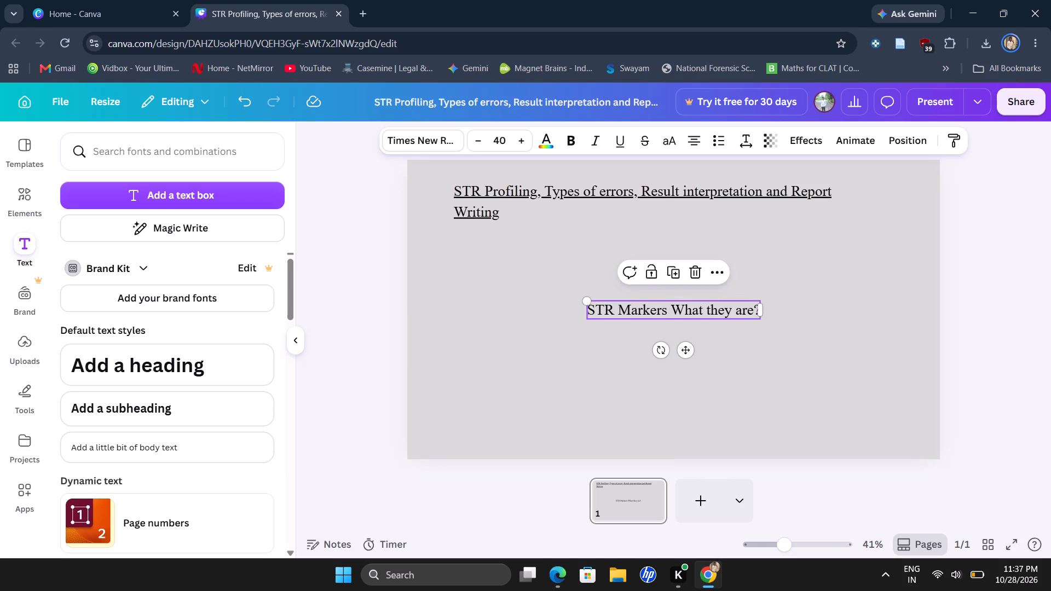
{"action": "left_click_drag", "start_coordinate": [718, 308], "coordinate": [596, 243]}
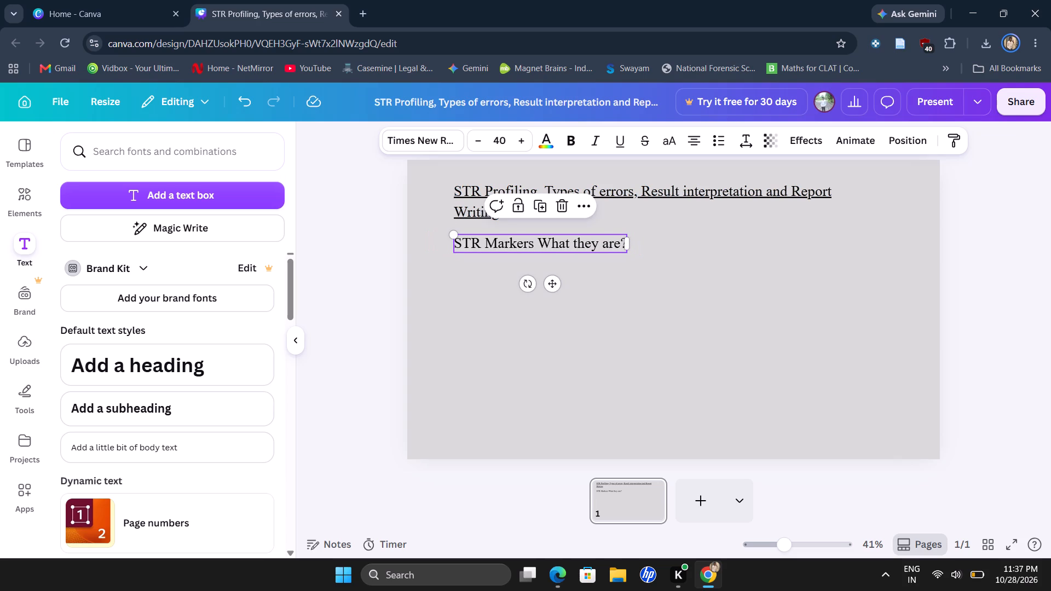
{"action": "left_click", "coordinate": [598, 292]}
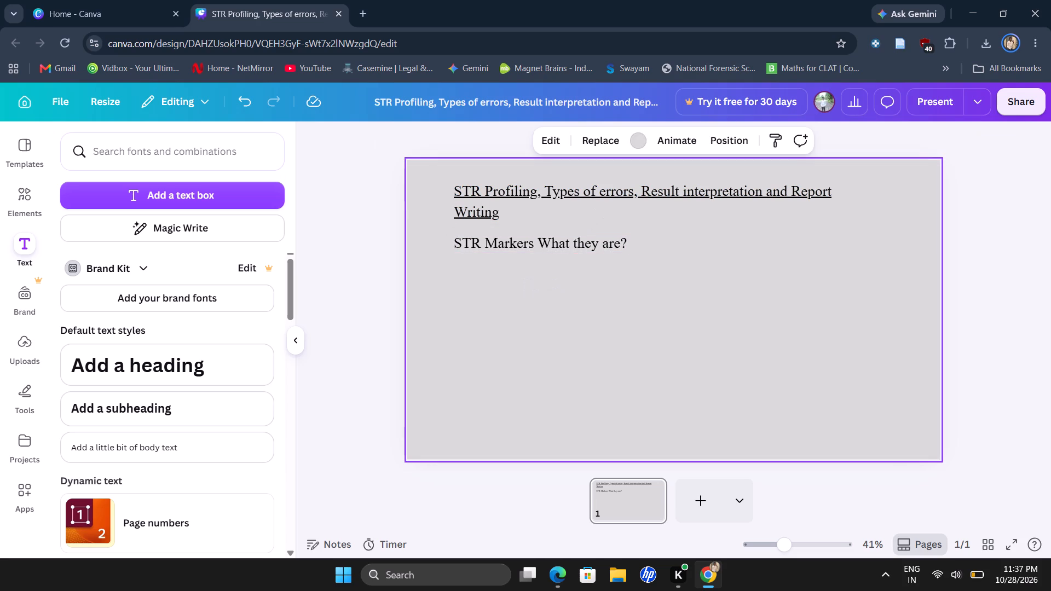
{"action": "left_click", "coordinate": [661, 242]}
Add a new text box in the middle of the slide and start its sentence with "STR".
{"action": "left_click", "coordinate": [242, 191]}
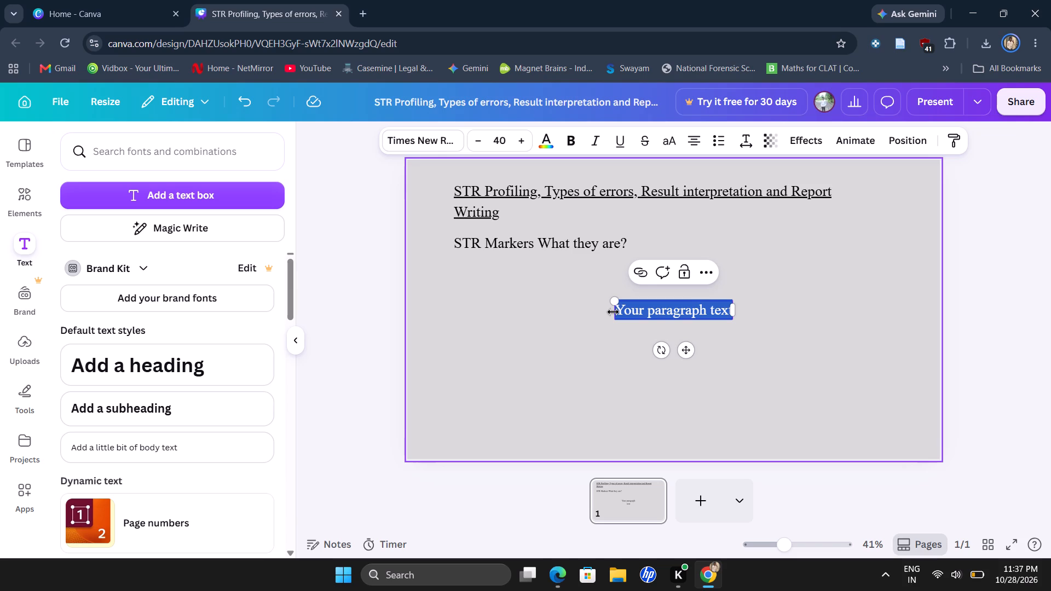
{"action": "key", "text": "shift+s"}
{"action": "type", "text": "TR"}
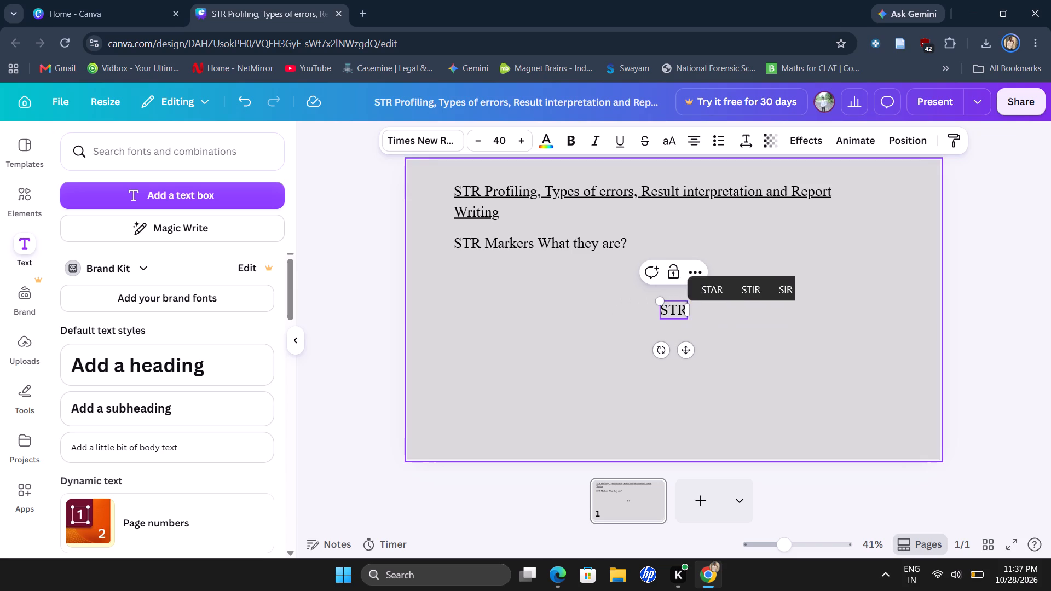
{"action": "key", "text": "space"}
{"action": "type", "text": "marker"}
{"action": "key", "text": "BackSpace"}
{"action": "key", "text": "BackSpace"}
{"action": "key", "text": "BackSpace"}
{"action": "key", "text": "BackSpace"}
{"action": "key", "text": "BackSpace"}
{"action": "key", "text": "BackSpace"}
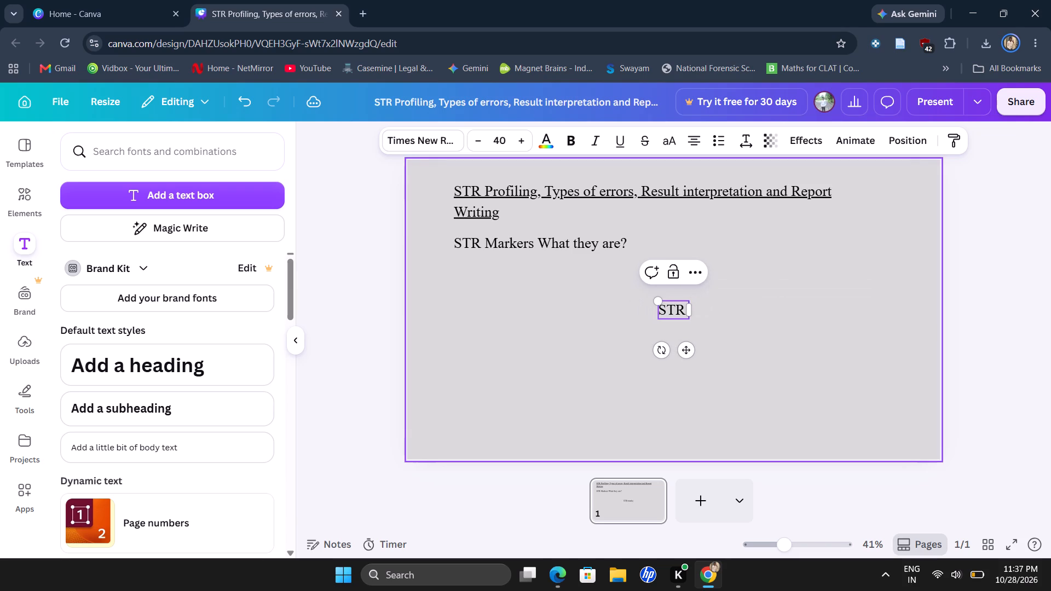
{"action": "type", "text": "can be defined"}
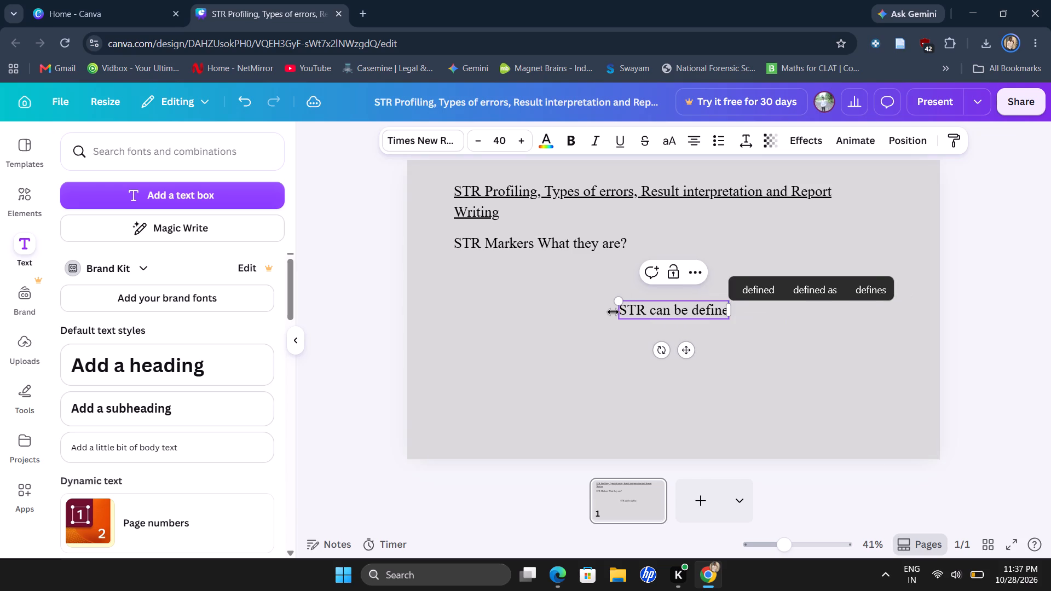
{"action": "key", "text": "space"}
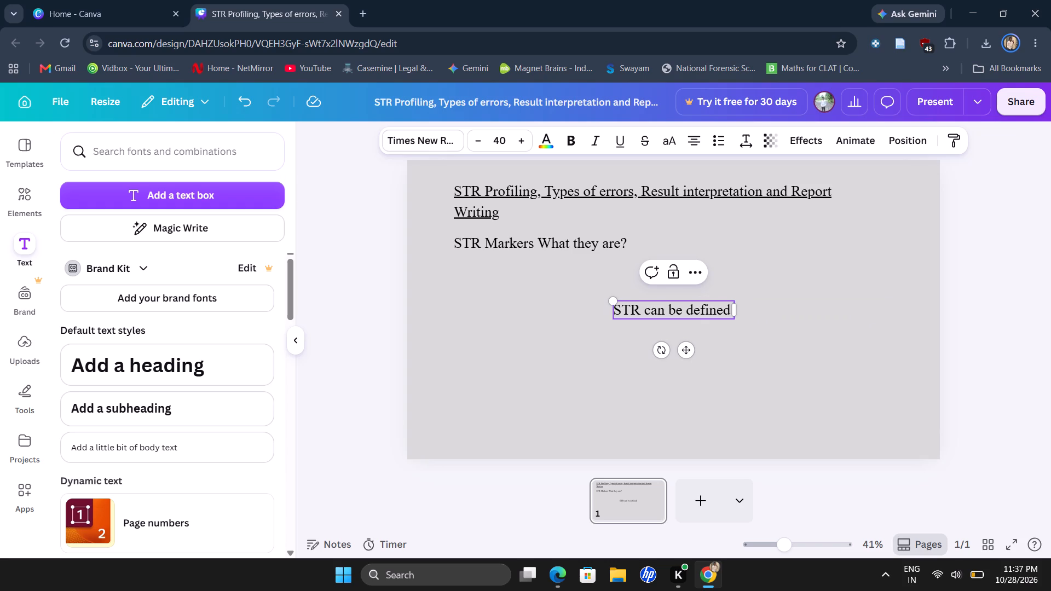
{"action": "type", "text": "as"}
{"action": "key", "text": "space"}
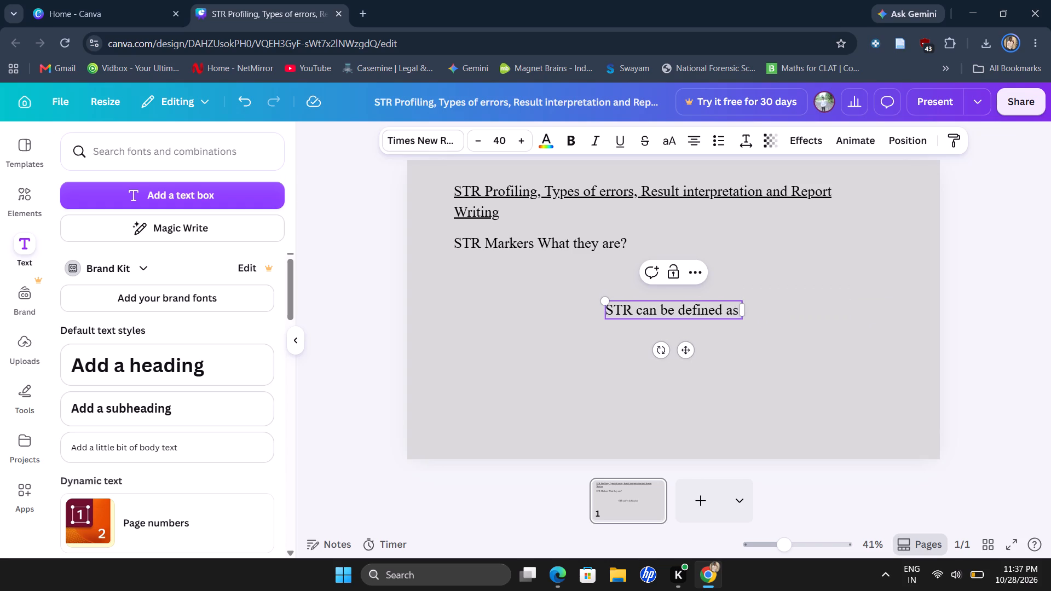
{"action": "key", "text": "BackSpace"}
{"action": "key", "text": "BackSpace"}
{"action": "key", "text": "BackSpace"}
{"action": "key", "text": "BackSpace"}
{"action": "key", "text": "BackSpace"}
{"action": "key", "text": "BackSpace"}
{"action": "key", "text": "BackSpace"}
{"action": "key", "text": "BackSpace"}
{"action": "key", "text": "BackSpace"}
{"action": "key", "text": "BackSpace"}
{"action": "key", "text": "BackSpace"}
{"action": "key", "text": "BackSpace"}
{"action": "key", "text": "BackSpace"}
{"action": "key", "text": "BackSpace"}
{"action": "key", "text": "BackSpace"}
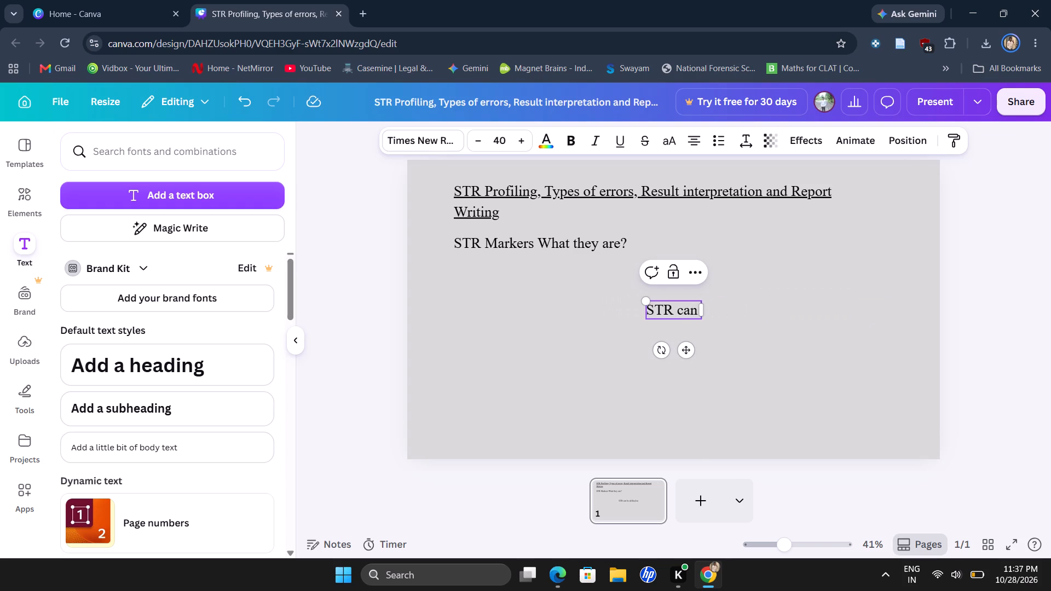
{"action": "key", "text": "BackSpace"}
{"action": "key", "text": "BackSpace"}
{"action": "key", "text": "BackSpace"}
Continue the sentence after "STR" with "stands for Short Tandem Repeat".
{"action": "type", "text": "stands for Short"}
{"action": "key", "text": "space"}
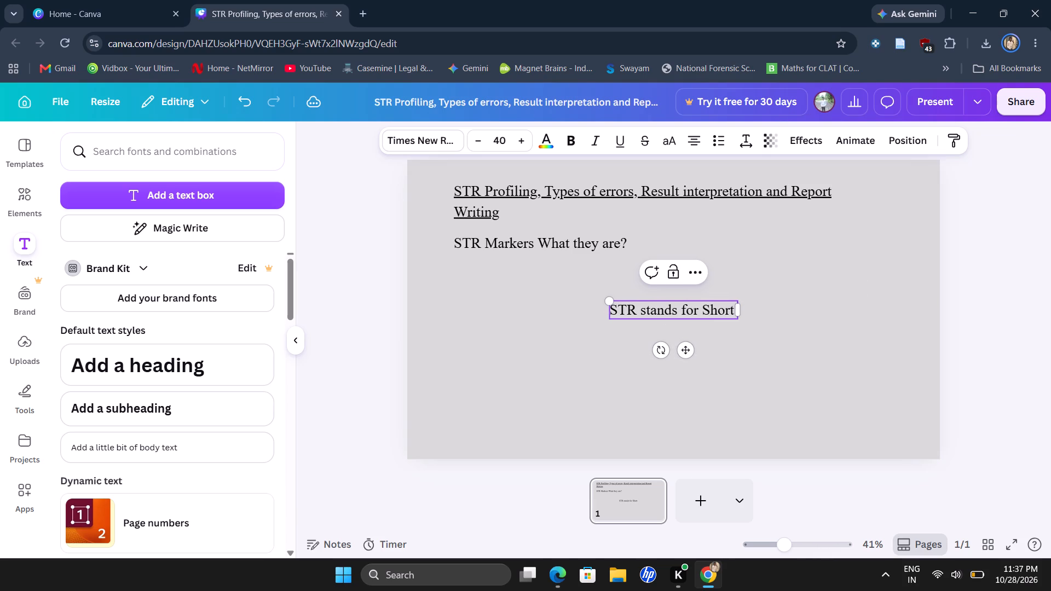
{"action": "type", "text": "Tandem Repeat"}
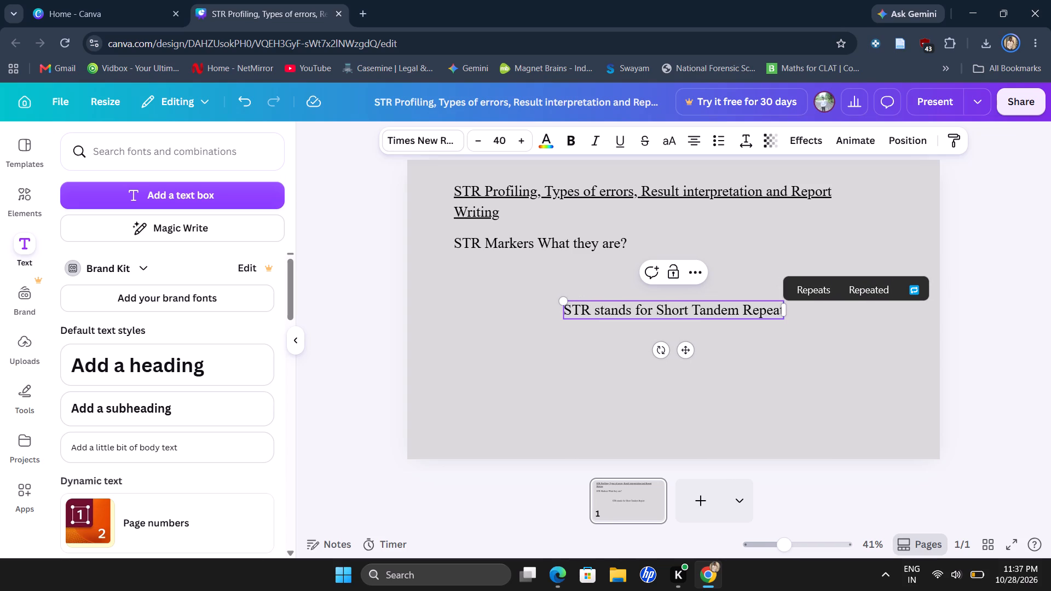
{"action": "key", "text": "space"}
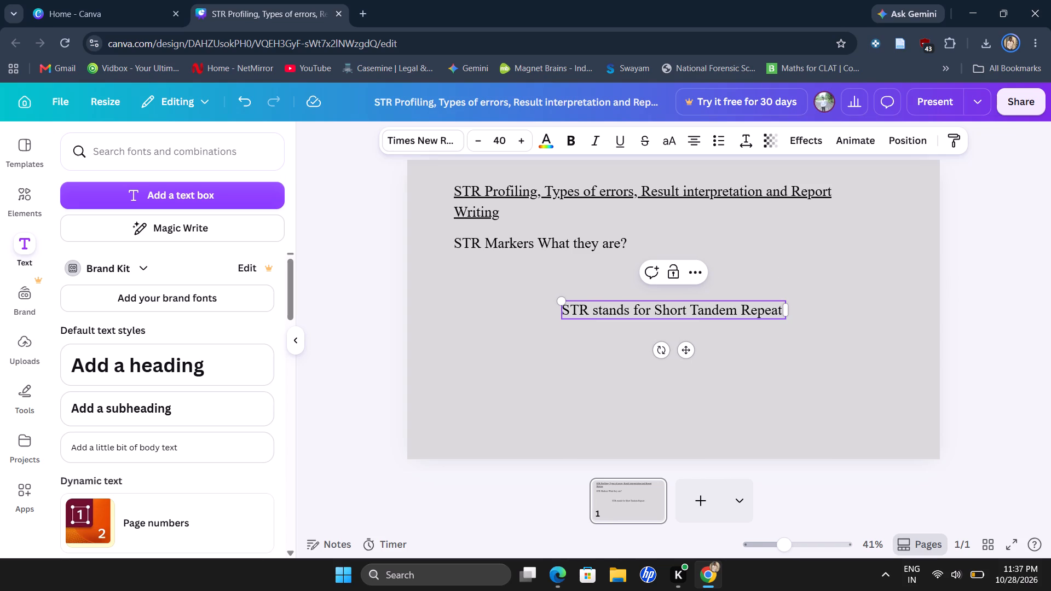
Enclose the phrase "Short Tandem Repeat" in double quotation marks.
{"action": "left_click", "coordinate": [655, 308]}
{"action": "key", "text": "shift+quotedbl"}
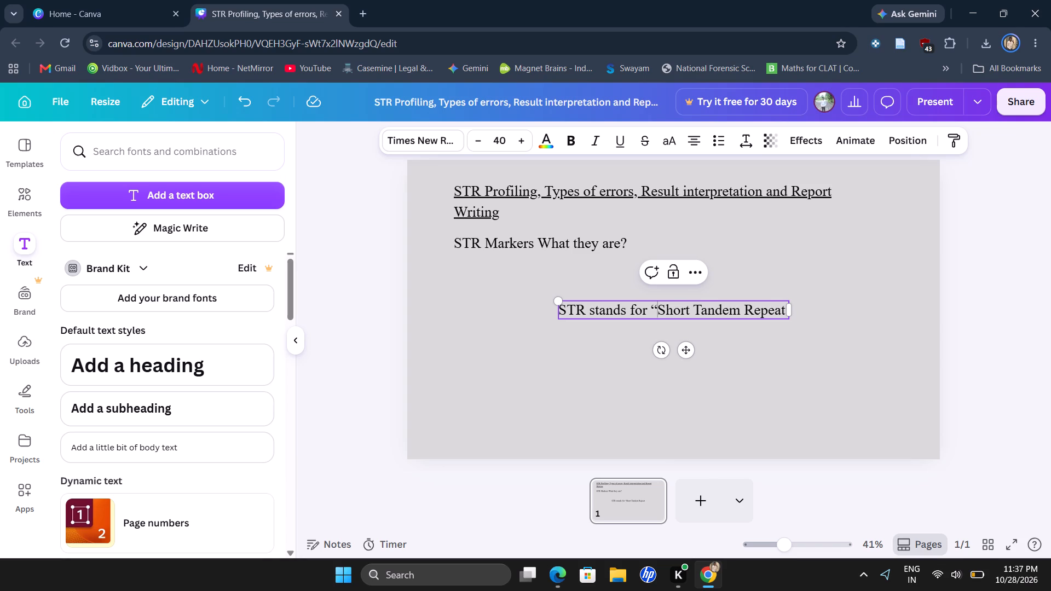
{"action": "key", "text": "Right"}
{"action": "key", "text": "Right"}
{"action": "key", "text": "Right"}
{"action": "key", "text": "Right"}
{"action": "key", "text": "Right"}
{"action": "key", "text": "Right"}
{"action": "key", "text": "Right"}
{"action": "key", "text": "Right"}
{"action": "key", "text": "Right"}
{"action": "key", "text": "Right"}
{"action": "key", "text": "Right"}
{"action": "key", "text": "Right"}
{"action": "key", "text": "Right"}
{"action": "key", "text": "Right"}
{"action": "key", "text": "Right"}
{"action": "key", "text": "Right"}
{"action": "key", "text": "Right"}
{"action": "key", "text": "Right"}
{"action": "key", "text": "Right"}
{"action": "key", "text": "Right"}
{"action": "key", "text": "shift+quotedbl"}
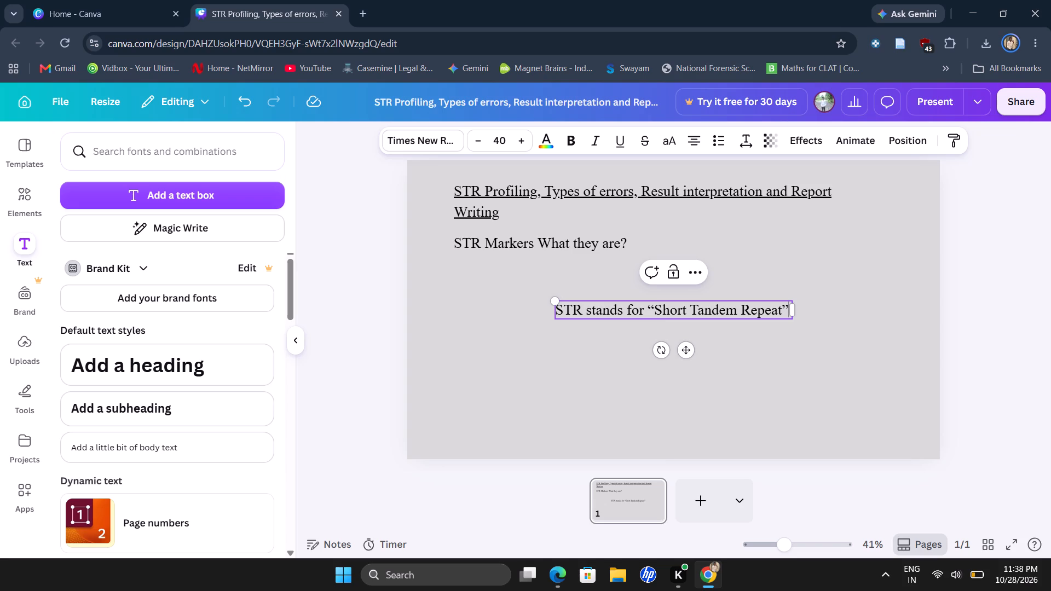
Continue the sentence after the quoted phrase with "these are tandemly repeating sequences find in the dna".
{"action": "key", "text": "space"}
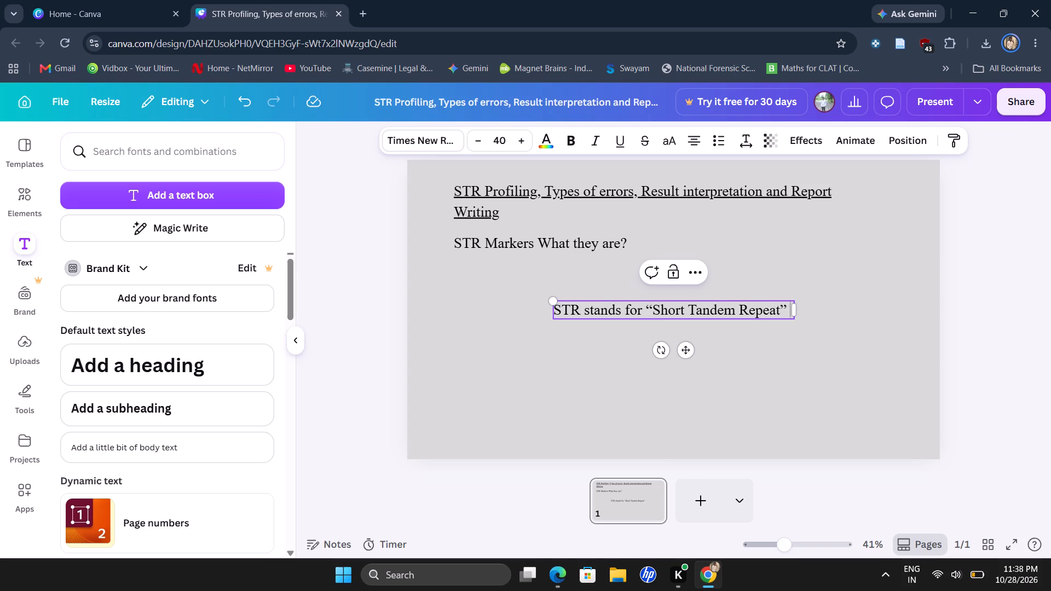
{"action": "type", "text": "these are"}
{"action": "key", "text": "space"}
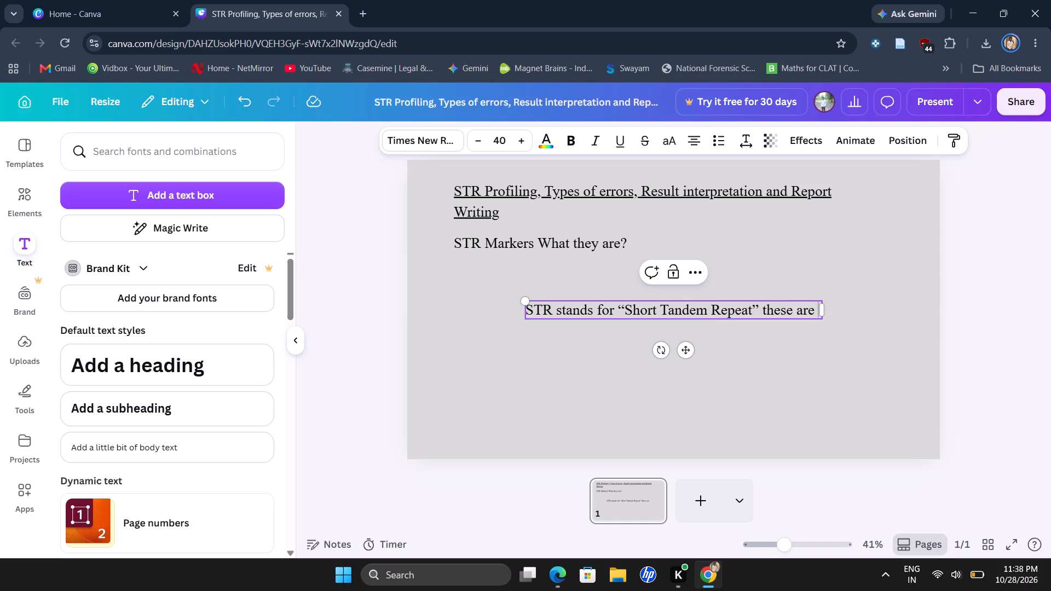
{"action": "type", "text": "tandemly"}
{"action": "key", "text": "space"}
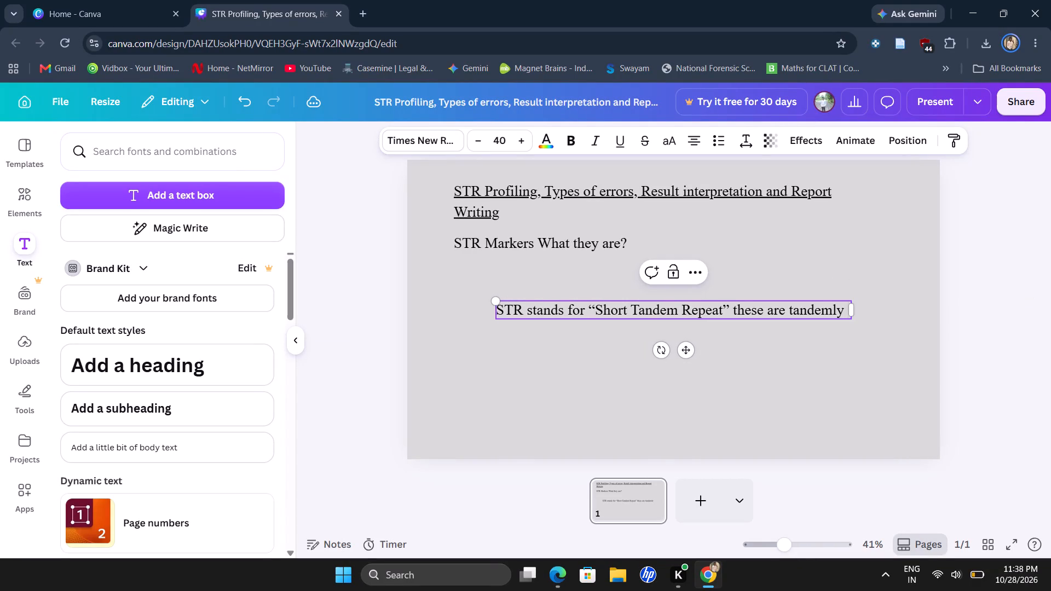
{"action": "type", "text": "repeating sequences find in the"}
{"action": "key", "text": "space"}
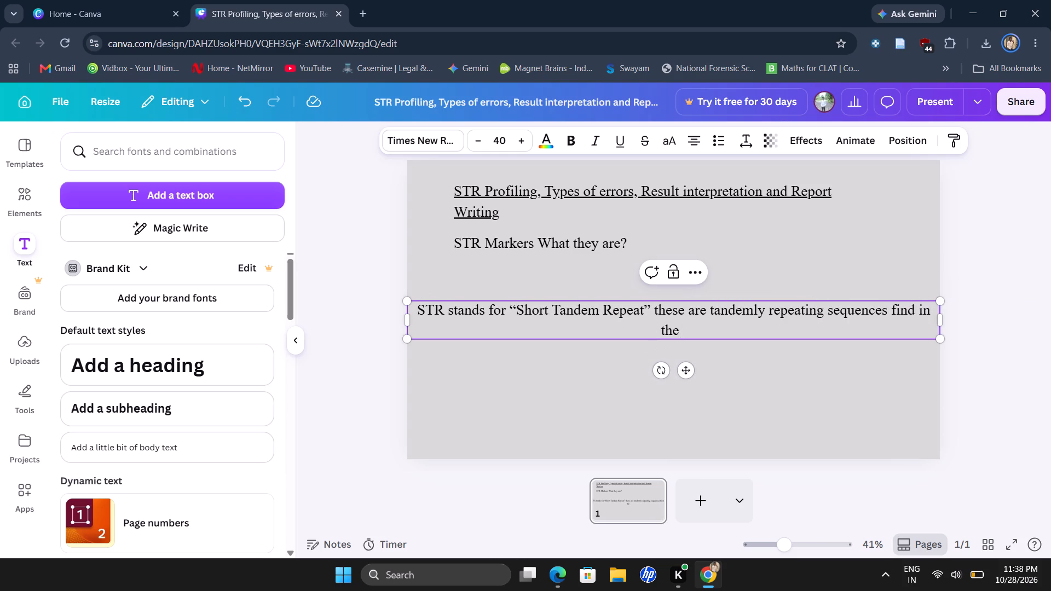
{"action": "type", "text": "dna"}
{"action": "key", "text": "space"}
Correct the word "find" to "found" in the STR definition sentence.
{"action": "key", "text": "Up"}
{"action": "key", "text": "Right"}
{"action": "key", "text": "Right"}
{"action": "key", "text": "Right"}
{"action": "key", "text": "Right"}
{"action": "key", "text": "Right"}
{"action": "key", "text": "Right"}
{"action": "key", "text": "Right"}
{"action": "key", "text": "Right"}
{"action": "key", "text": "Right"}
{"action": "key", "text": "Right"}
{"action": "key", "text": "Right"}
{"action": "key", "text": "Right"}
{"action": "key", "text": "Right"}
{"action": "key", "text": "Right"}
{"action": "key", "text": "Right"}
{"action": "key", "text": "Right"}
{"action": "key", "text": "Right"}
{"action": "key", "text": "Right"}
{"action": "key", "text": "Right"}
{"action": "key", "text": "Right"}
{"action": "key", "text": "Right"}
{"action": "key", "text": "Right"}
{"action": "key", "text": "Right"}
{"action": "key", "text": "Right"}
{"action": "key", "text": "Right"}
{"action": "key", "text": "Right"}
{"action": "key", "text": "BackSpace"}
{"action": "type", "text": "oi"}
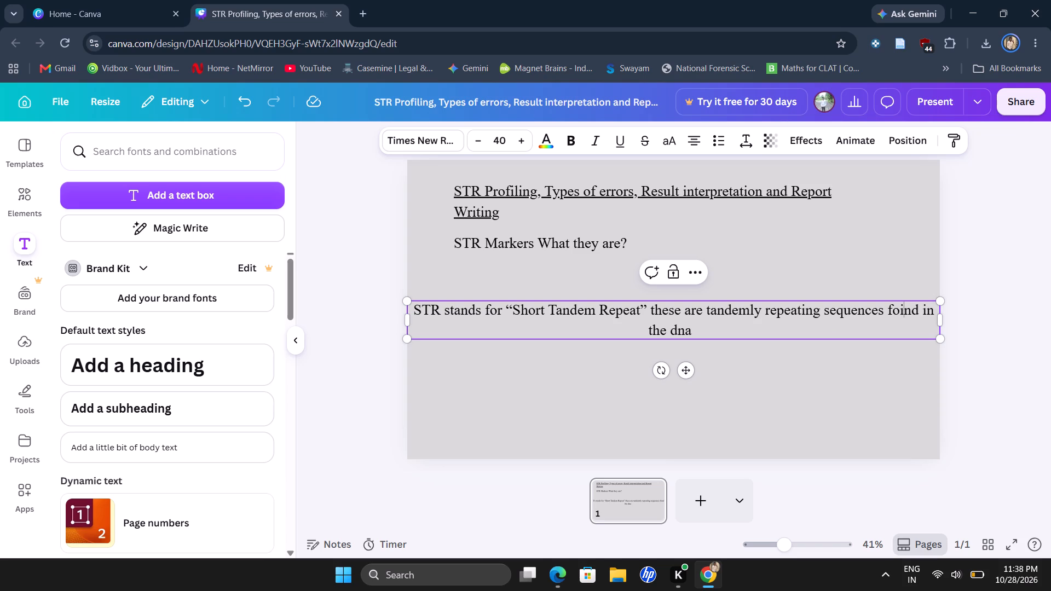
{"action": "key", "text": "BackSpace"}
{"action": "key", "text": "u"}
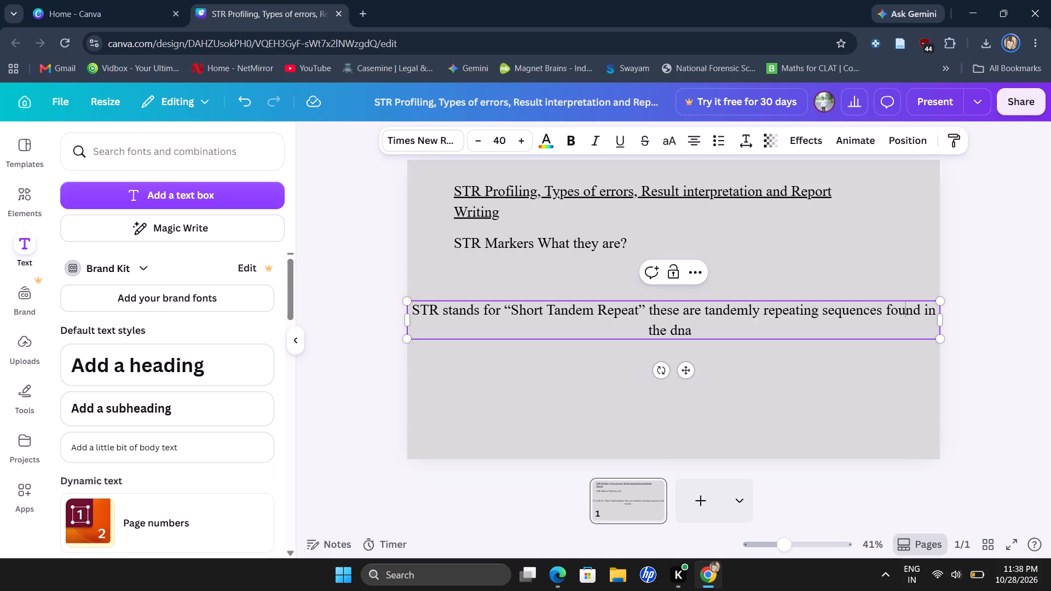
Remove the spaces after "dna" at the end of the sentence and make the word "dna's".
{"action": "key", "text": "Down"}
{"action": "key", "text": "Down"}
{"action": "key", "text": "BackSpace"}
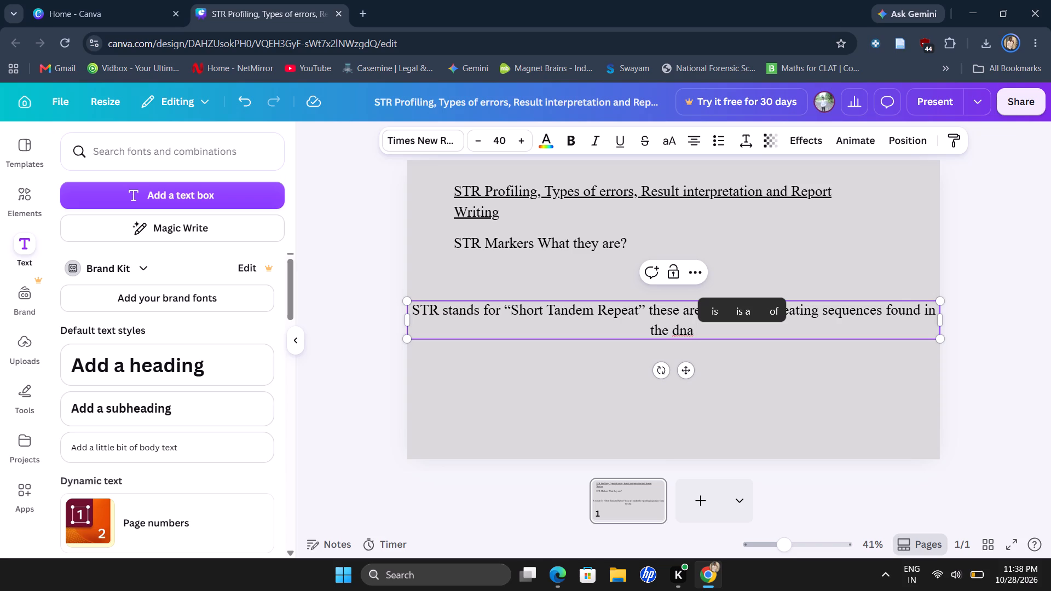
{"action": "key", "text": "BackSpace"}
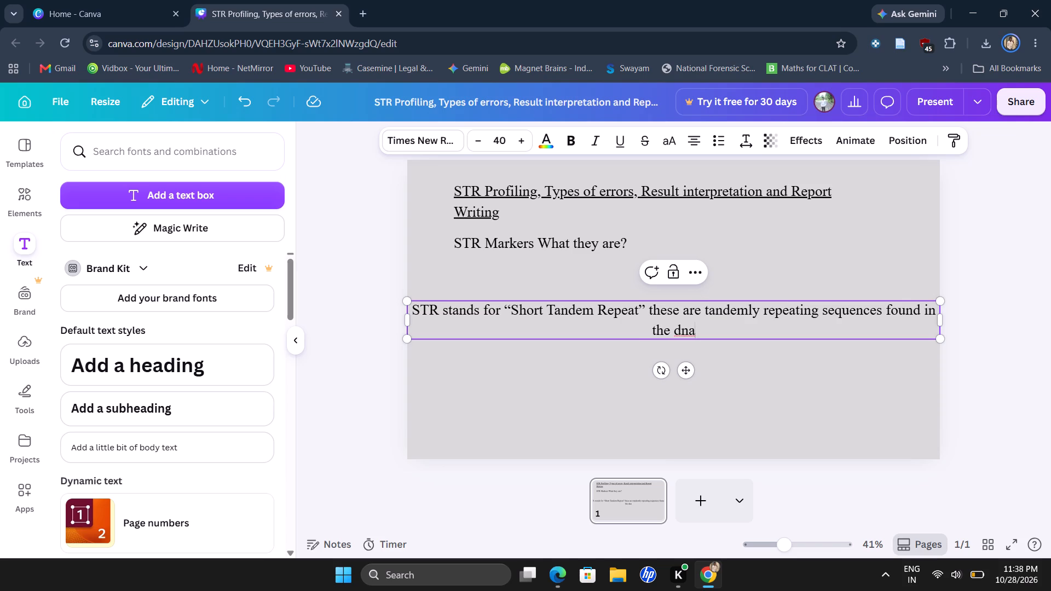
{"action": "key", "text": "shift+quotedbl"}
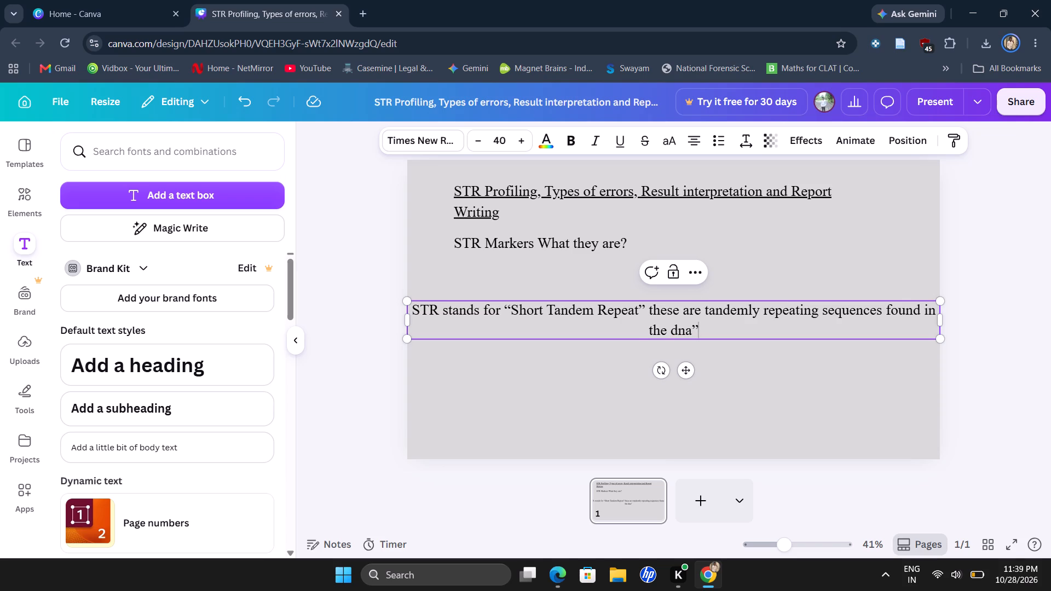
{"action": "key", "text": "BackSpace"}
{"action": "key", "text": "apostrophe"}
{"action": "key", "text": "s"}
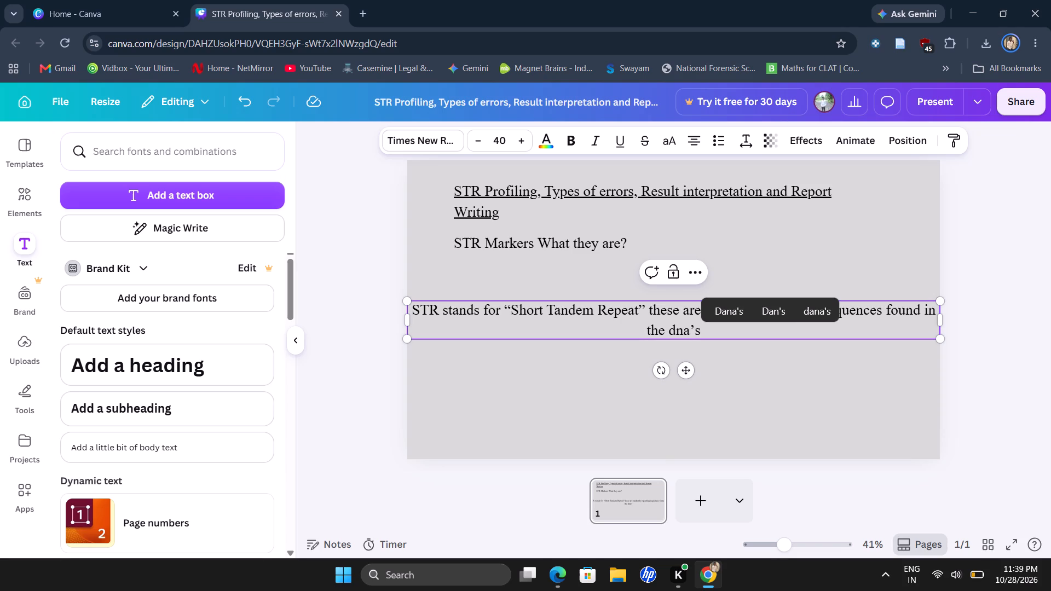
Continue the STR definition after "dna's" with "Non Coding Region that are also known as Introns".
{"action": "key", "text": "space"}
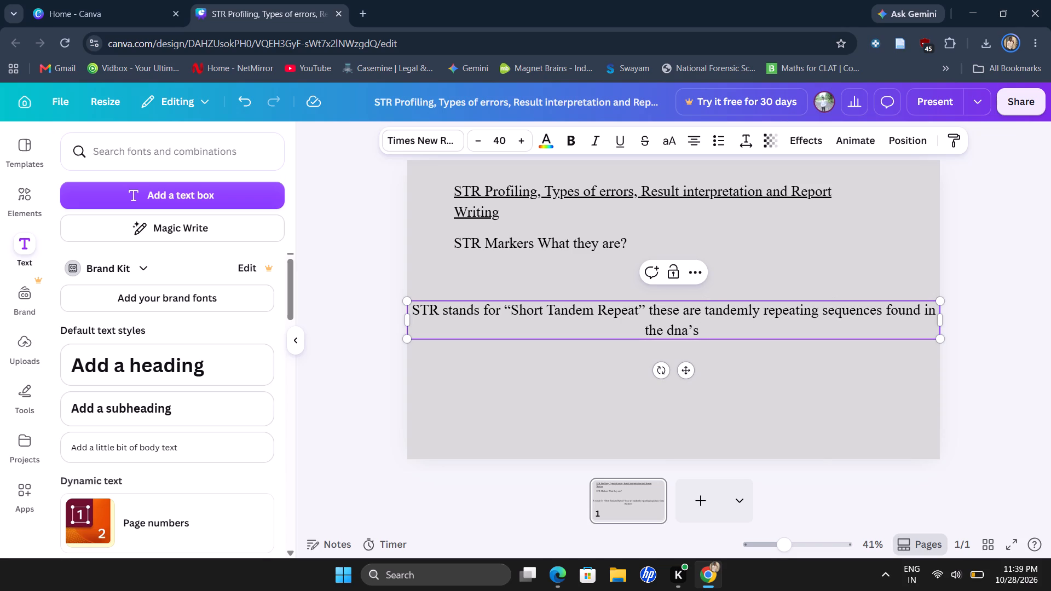
{"action": "type", "text": "Non"}
{"action": "key", "text": "space"}
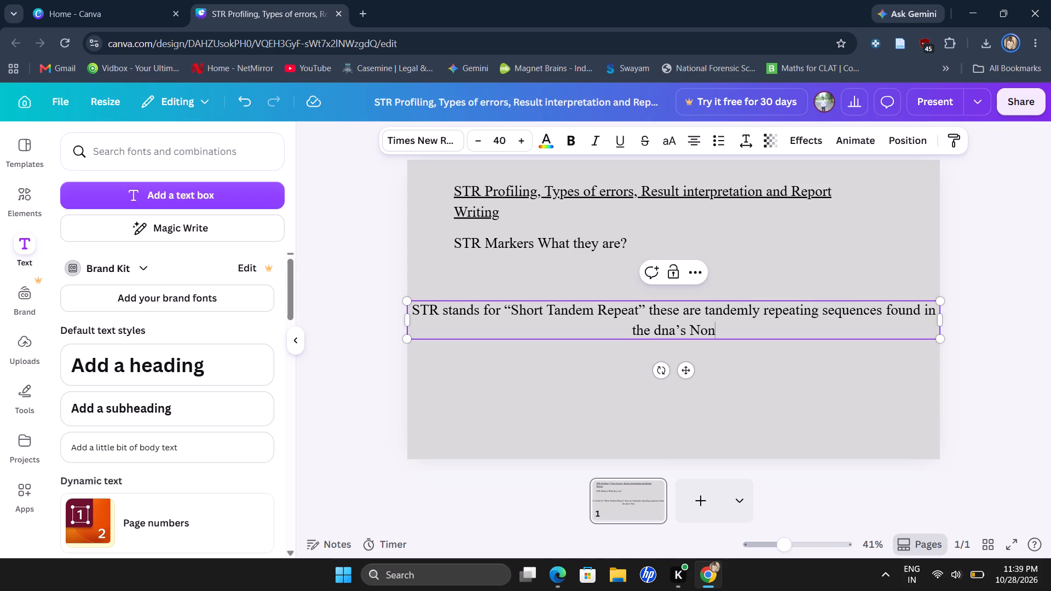
{"action": "type", "text": "Coding"}
{"action": "key", "text": "space"}
{"action": "type", "text": "Region"}
{"action": "key", "text": "space"}
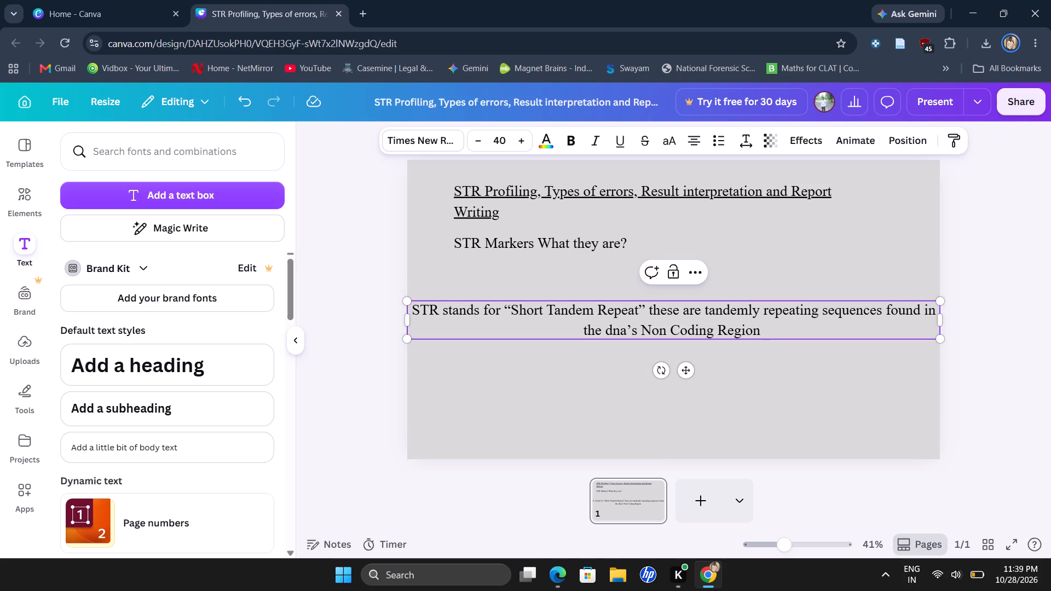
{"action": "type", "text": "that are also c"}
{"action": "key", "text": "BackSpace"}
{"action": "type", "text": "known as"}
{"action": "key", "text": "space"}
{"action": "type", "text": "Introns"}
{"action": "key", "text": "space"}
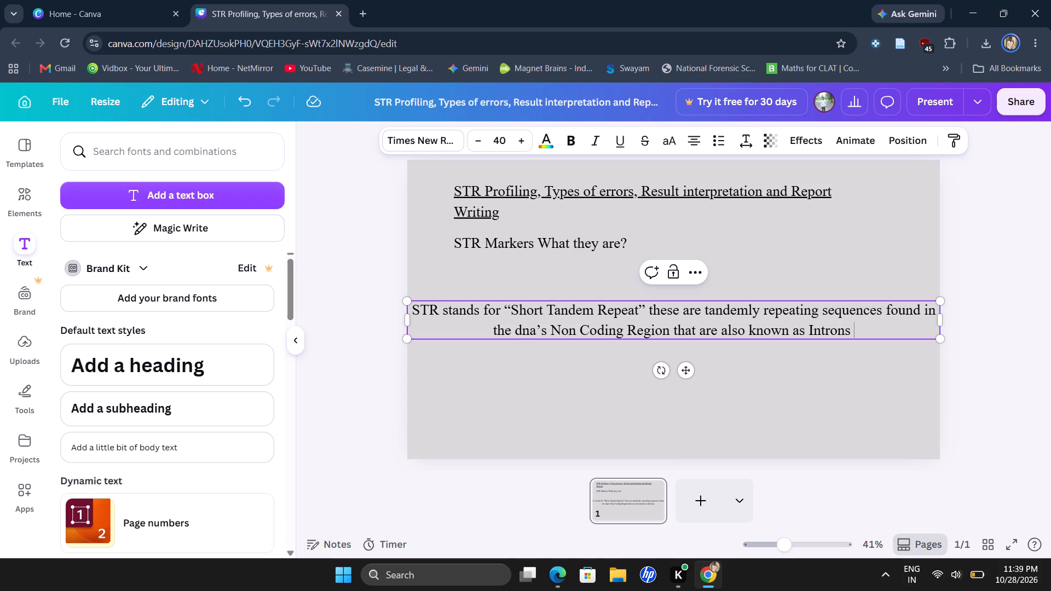
{"action": "key", "text": "Return"}
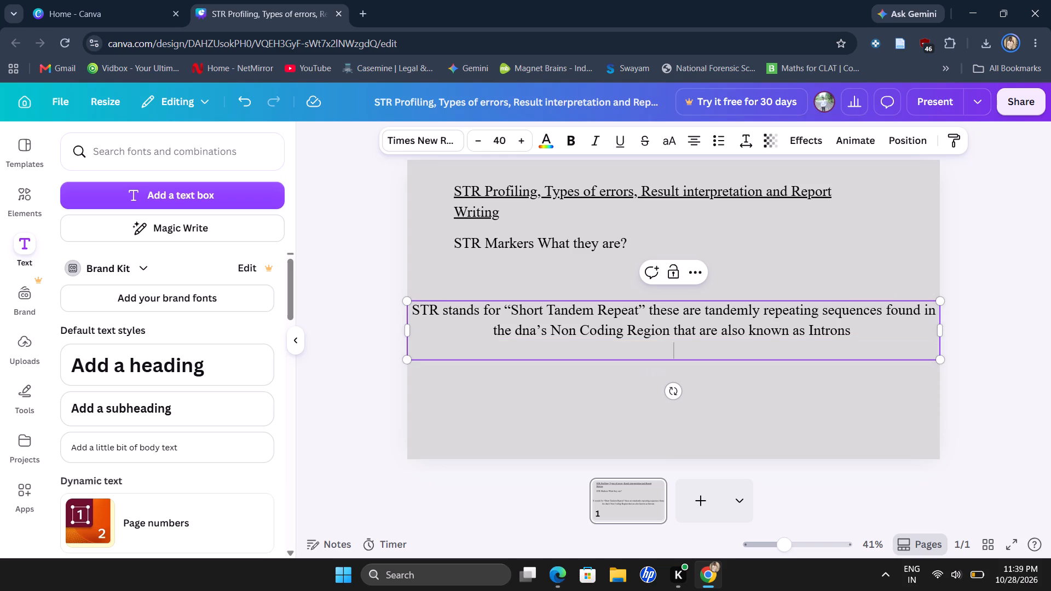
{"action": "key", "text": "BackSpace"}
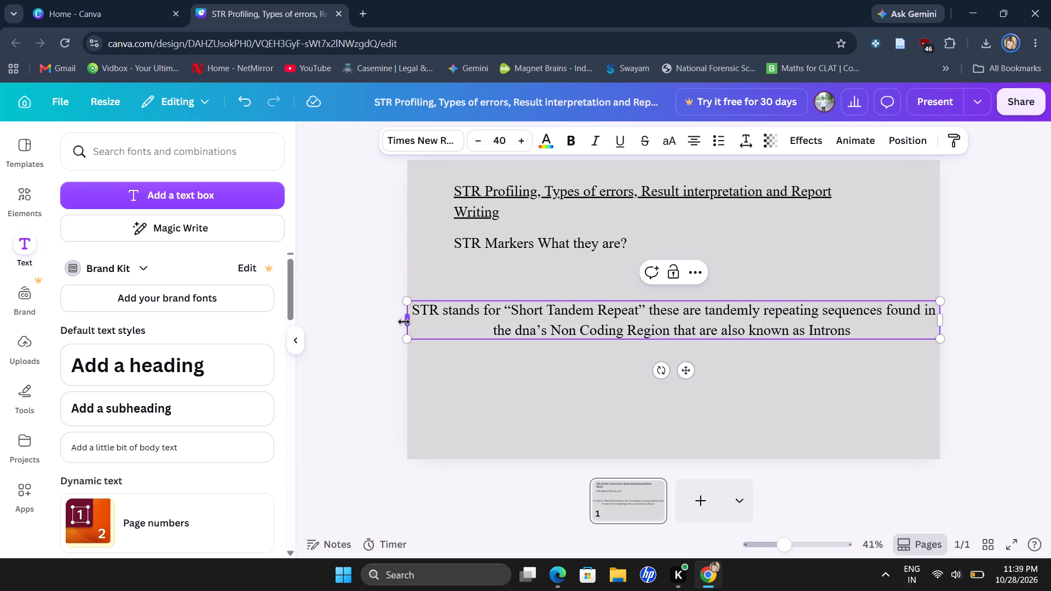
Narrow the definition's text box from its left edge and left-align all of its text.
{"action": "left_click_drag", "start_coordinate": [404, 322], "coordinate": [475, 318]}
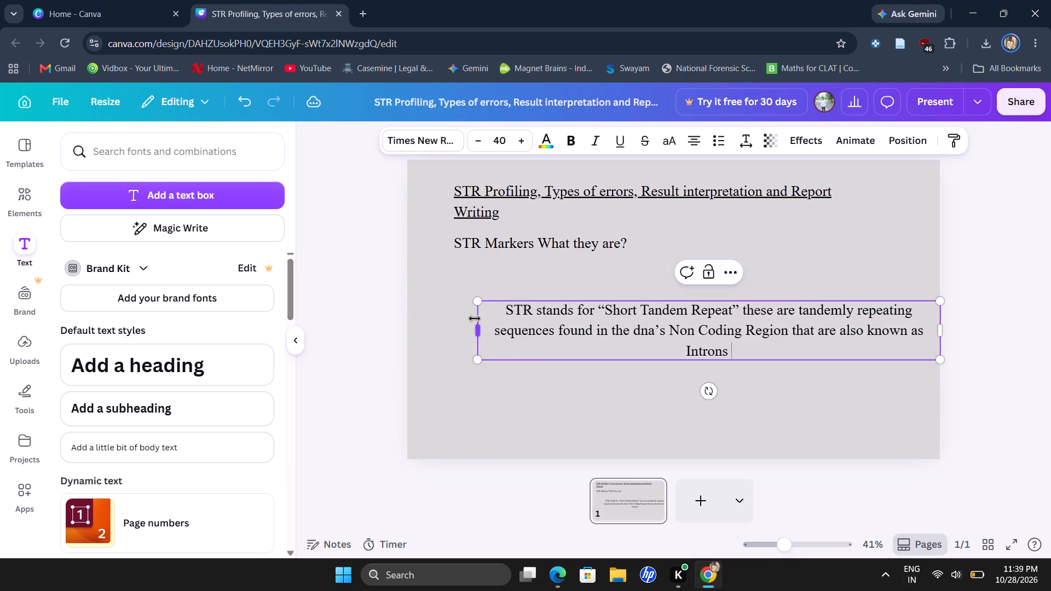
{"action": "left_click", "coordinate": [529, 325]}
{"action": "key", "text": "ctrl+a"}
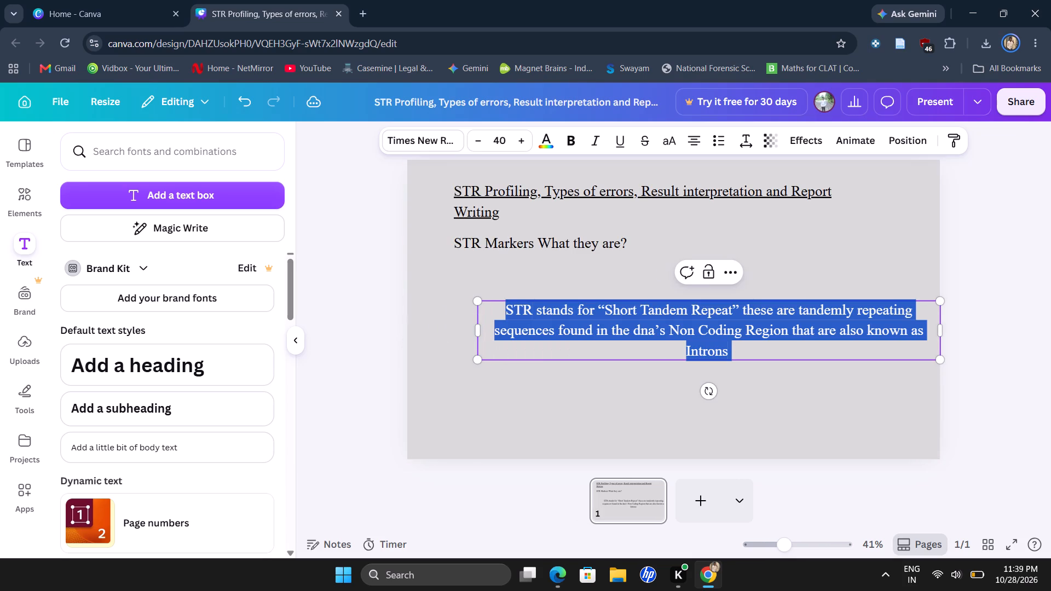
{"action": "left_click", "coordinate": [697, 138]}
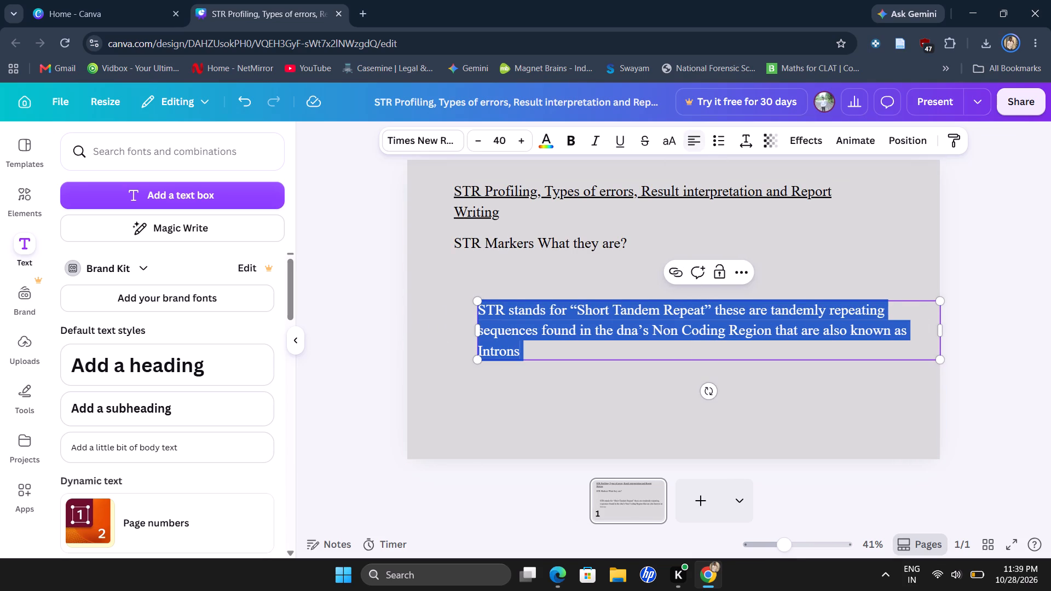
{"action": "left_click", "coordinate": [985, 286]}
Move the definition just below the "STR Markers What they are?" line, flush with that line's left edge.
{"action": "left_click_drag", "start_coordinate": [640, 323], "coordinate": [616, 277]}
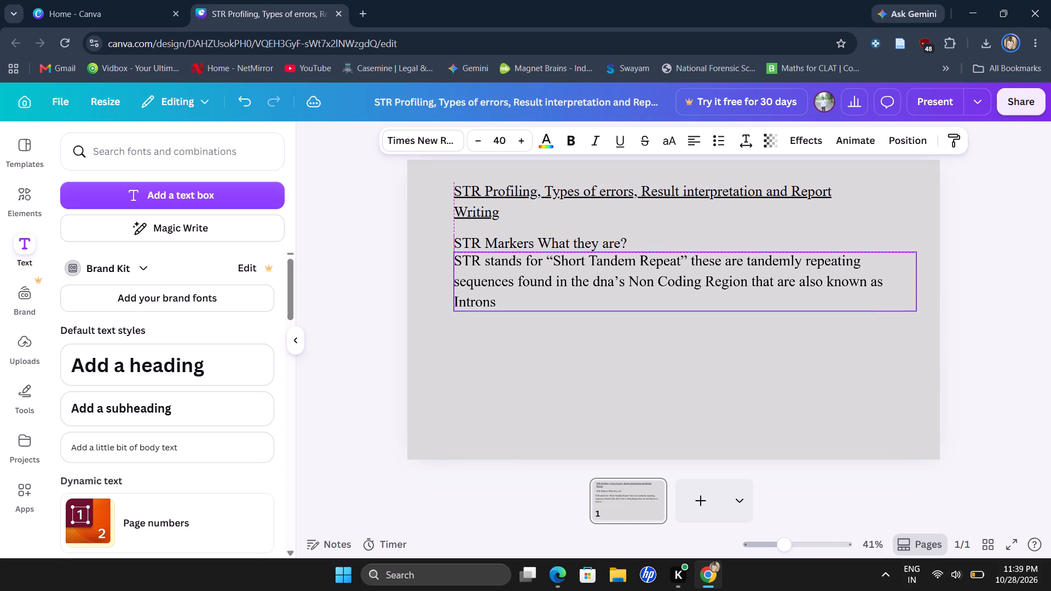
{"action": "left_click_drag", "start_coordinate": [616, 277], "coordinate": [614, 284]}
Reduce the font size of the whole STR definition to 34.
{"action": "double_click", "coordinate": [614, 284]}
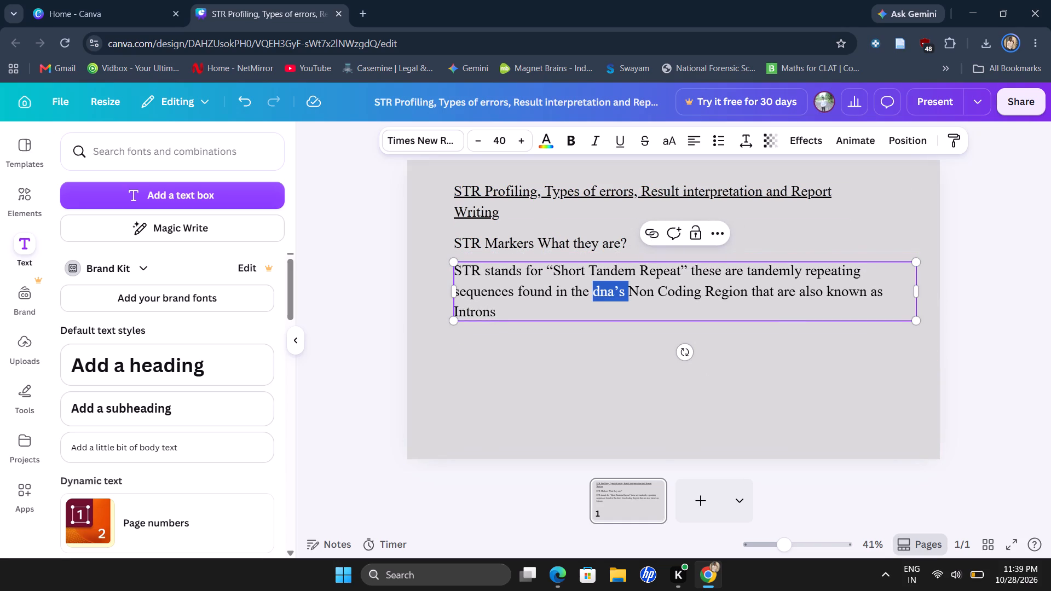
{"action": "key", "text": "ctrl+a"}
{"action": "triple_click", "coordinate": [478, 135]}
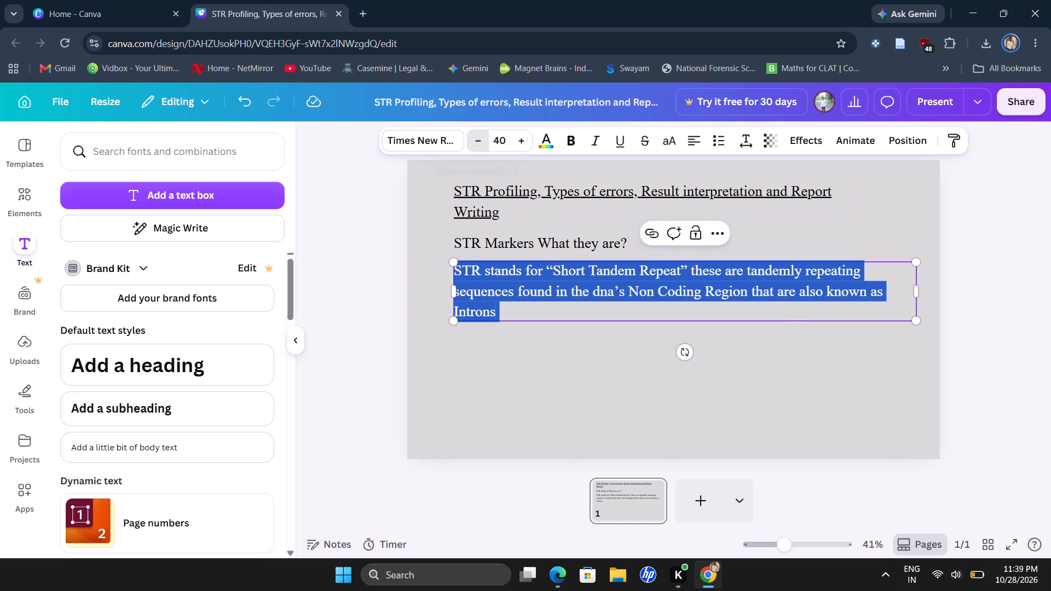
{"action": "double_click", "coordinate": [478, 135]}
{"action": "left_click", "coordinate": [478, 135]}
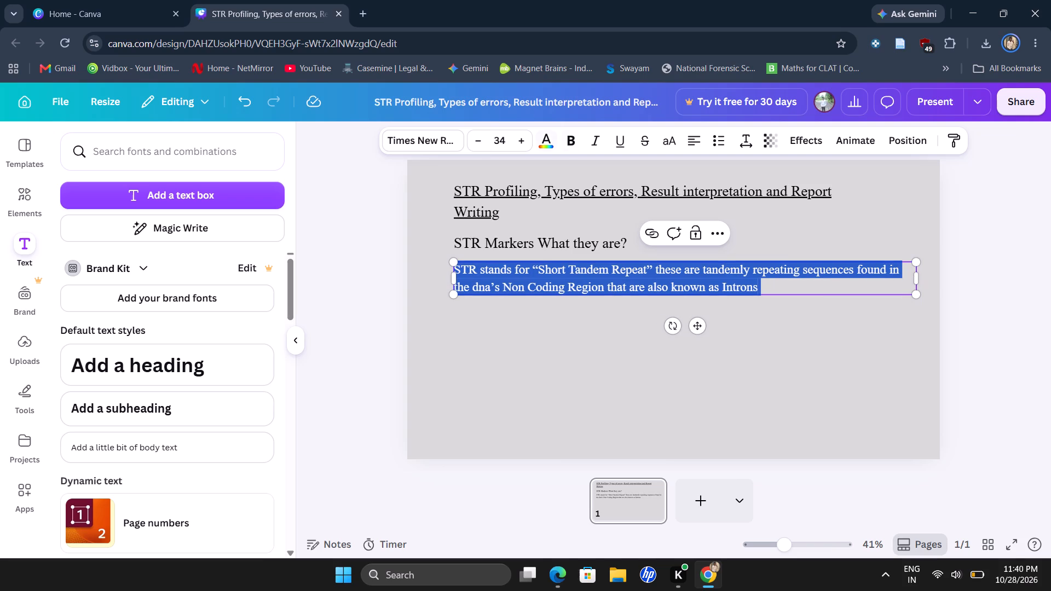
Change the text colour of the STR definition to violet from the default solid colours.
{"action": "left_click", "coordinate": [550, 141]}
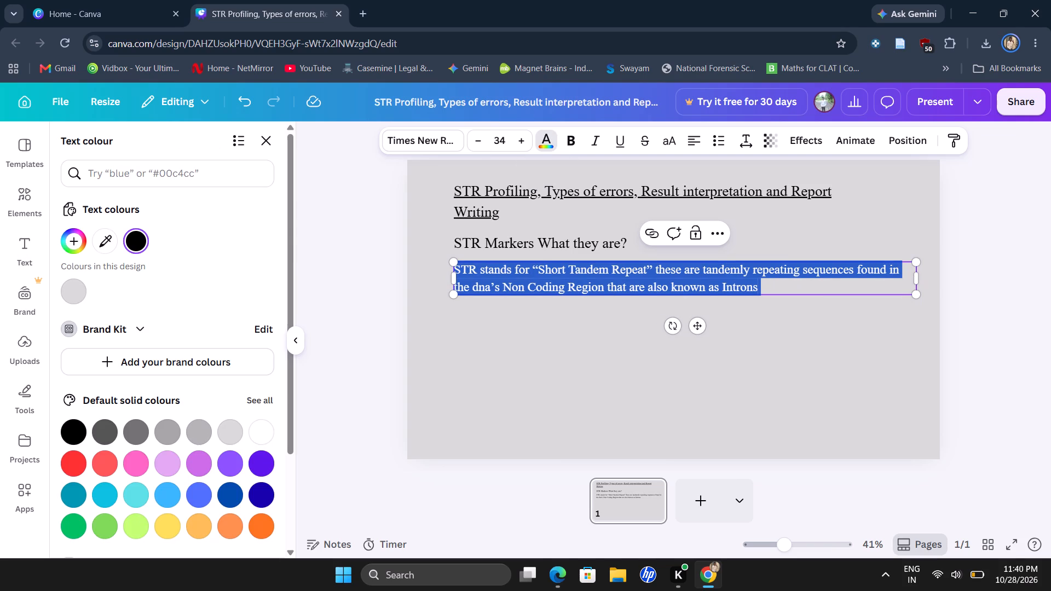
{"action": "left_click", "coordinate": [200, 468]}
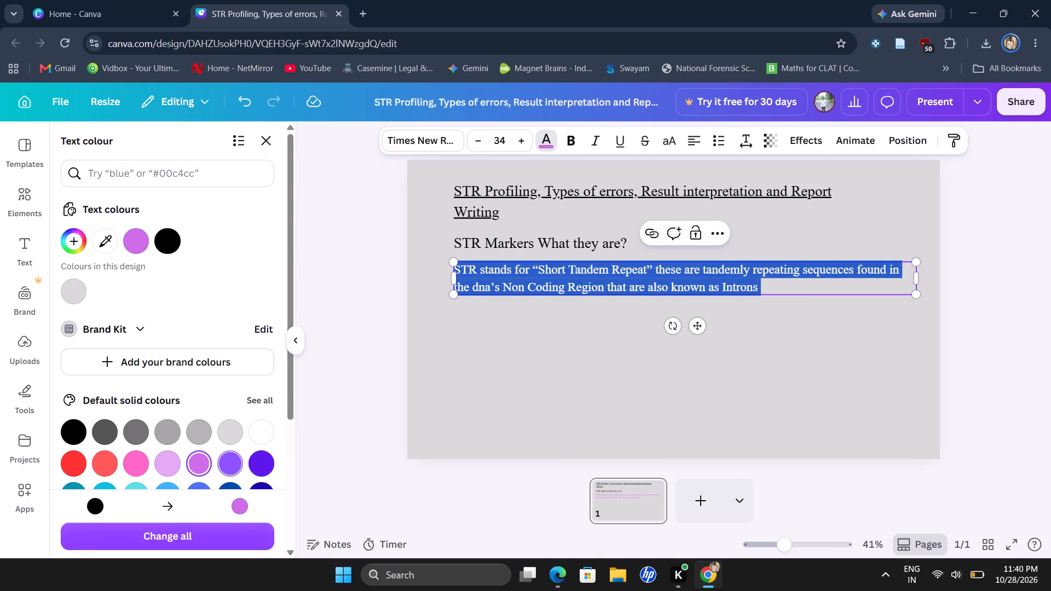
{"action": "left_click", "coordinate": [242, 461]}
{"action": "left_click", "coordinate": [363, 385]}
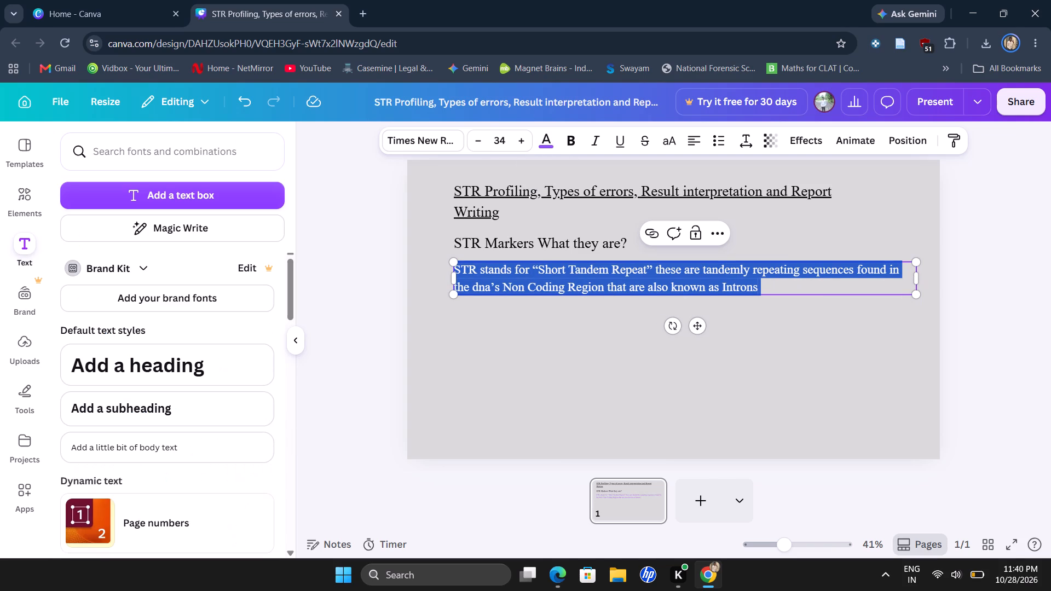
{"action": "left_click", "coordinate": [363, 385]}
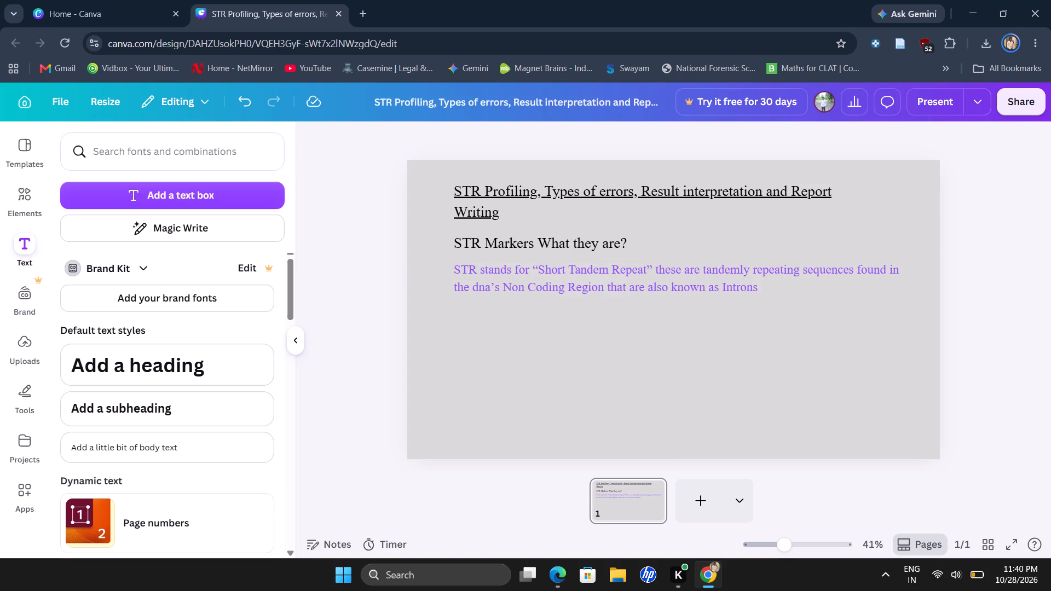
Replace the trailing space after "Introns" with a full stop to end the definition.
{"action": "left_click", "coordinate": [735, 286]}
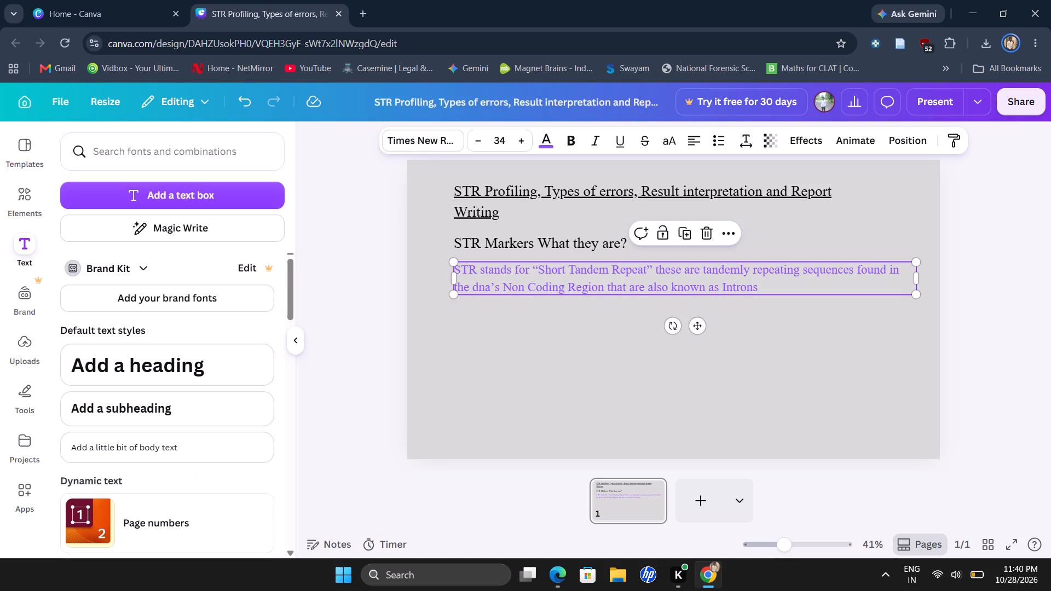
{"action": "left_click", "coordinate": [785, 290]}
{"action": "key", "text": "BackSpace"}
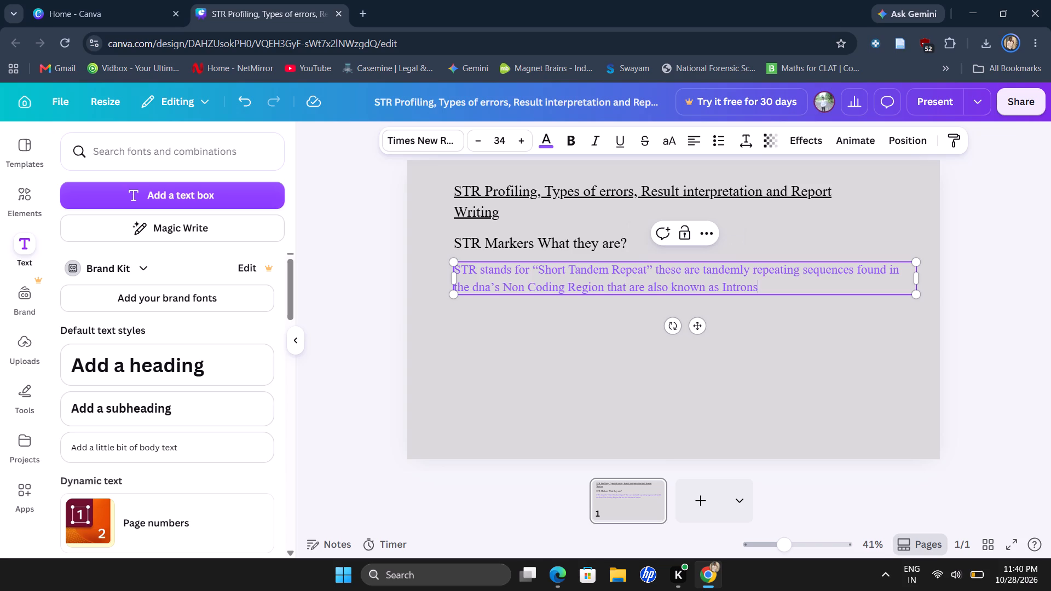
{"action": "key", "text": "period"}
{"action": "left_click", "coordinate": [825, 302]}
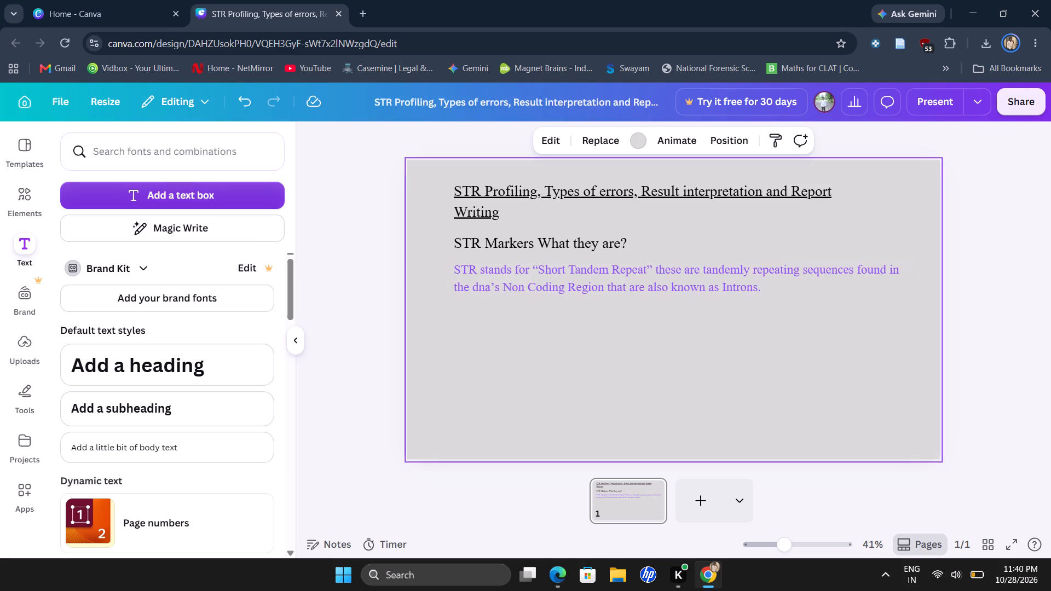
Add a new text box below the definition reading "these are short repeats of 2-4 nucleotide".
{"action": "left_click", "coordinate": [230, 191]}
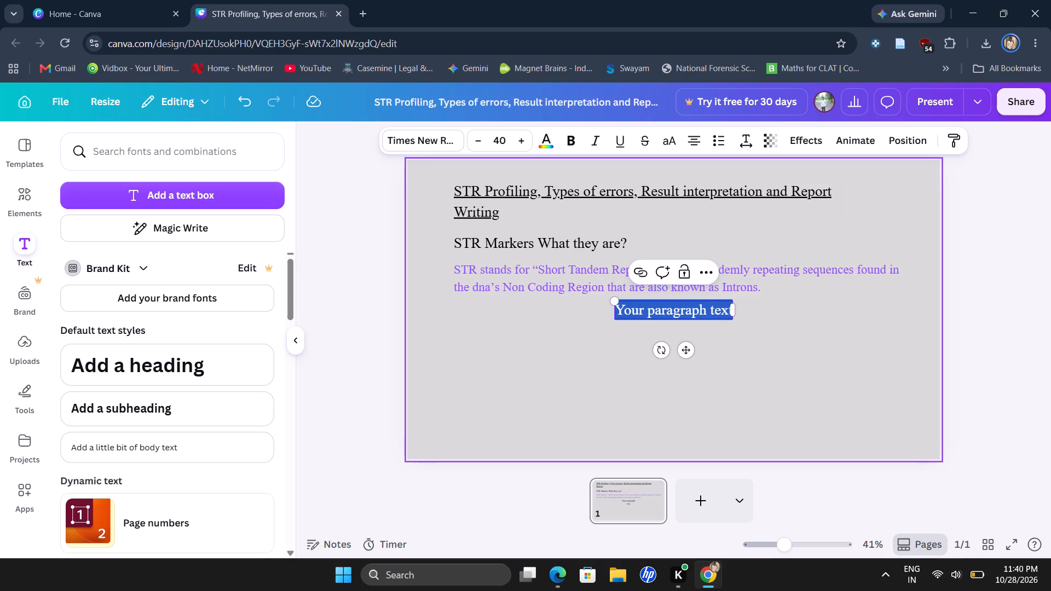
{"action": "type", "text": "these are d"}
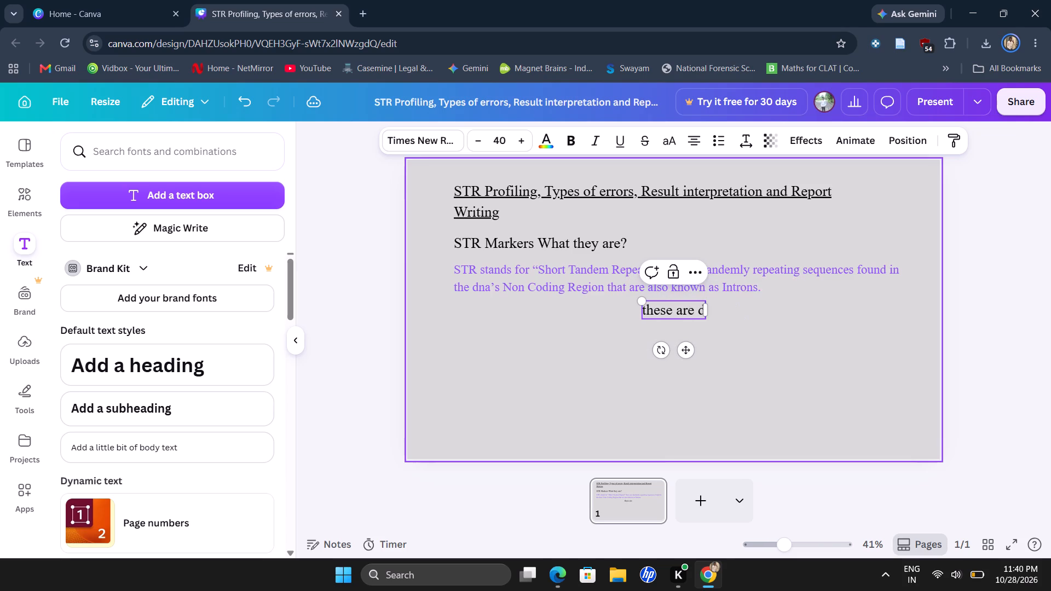
{"action": "key", "text": "BackSpace"}
{"action": "type", "text": "short"}
{"action": "key", "text": "space"}
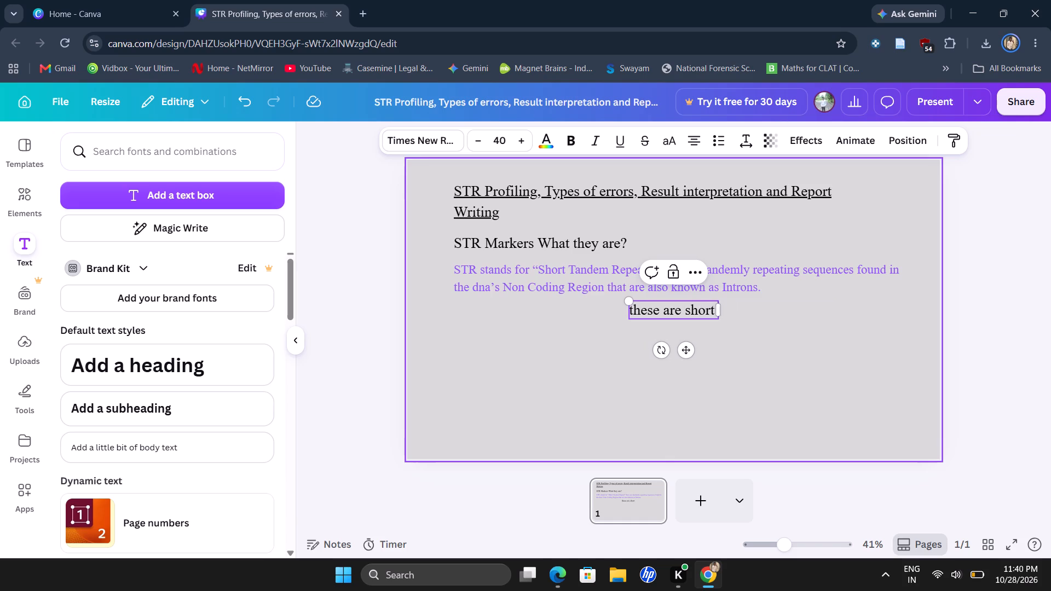
{"action": "type", "text": "repeats"}
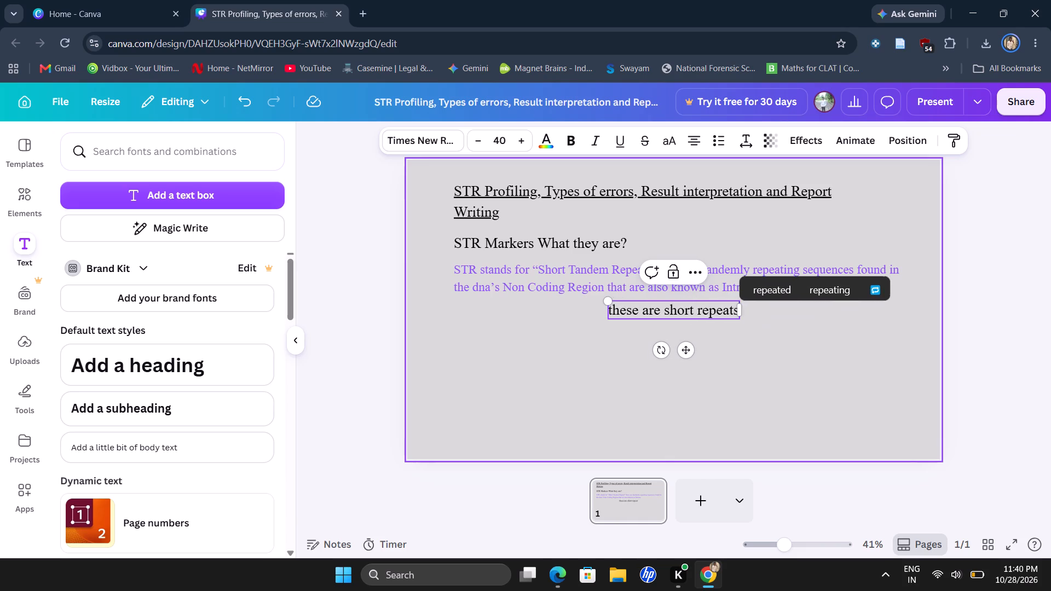
{"action": "key", "text": "space"}
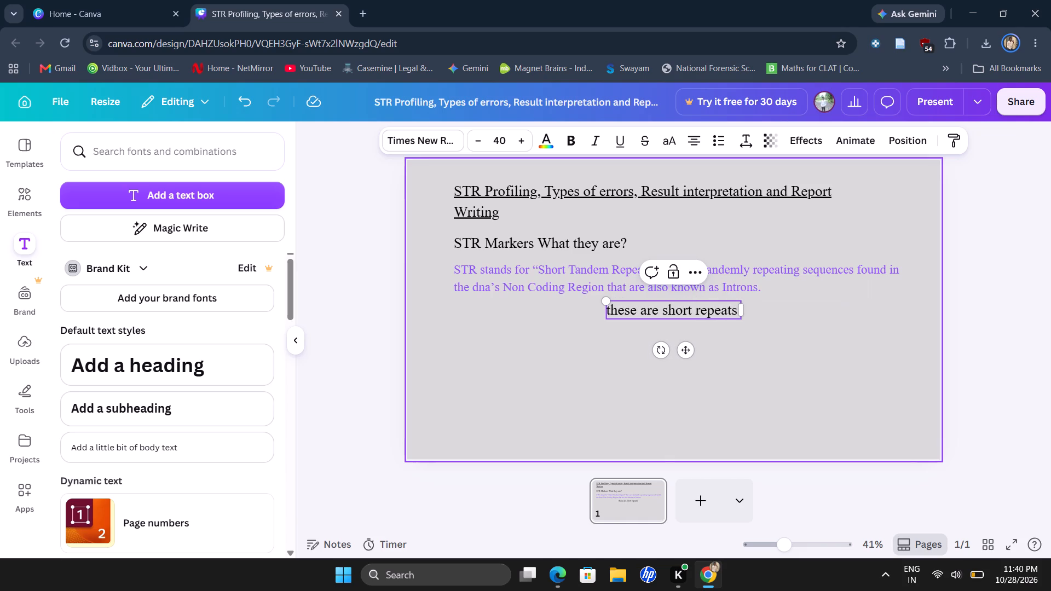
{"action": "type", "text": "of 2-4"}
{"action": "key", "text": "space"}
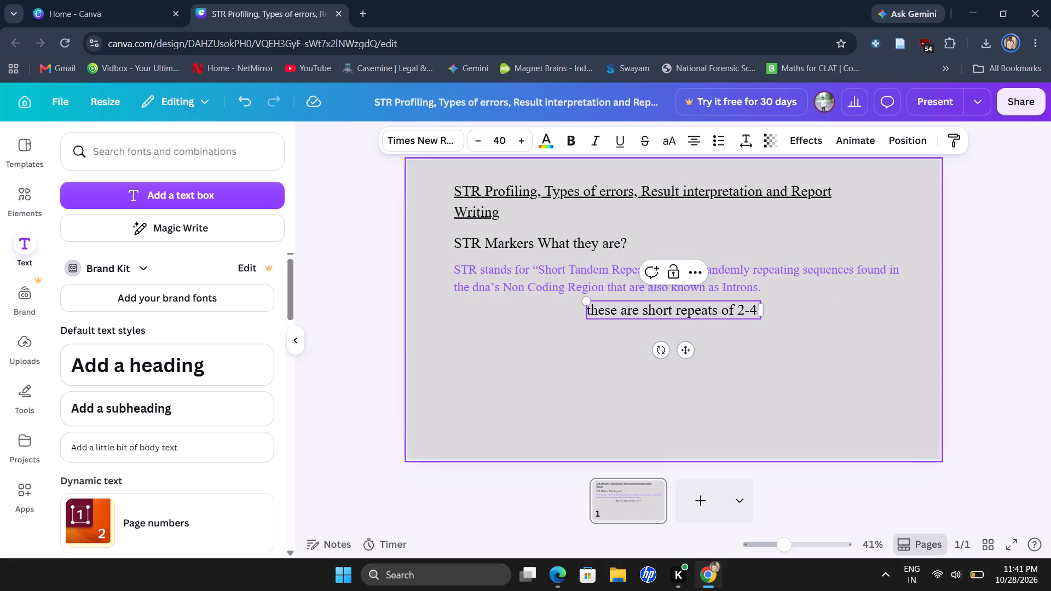
{"action": "type", "text": "nucleo"}
{"action": "type", "text": "tide"}
{"action": "key", "text": "space"}
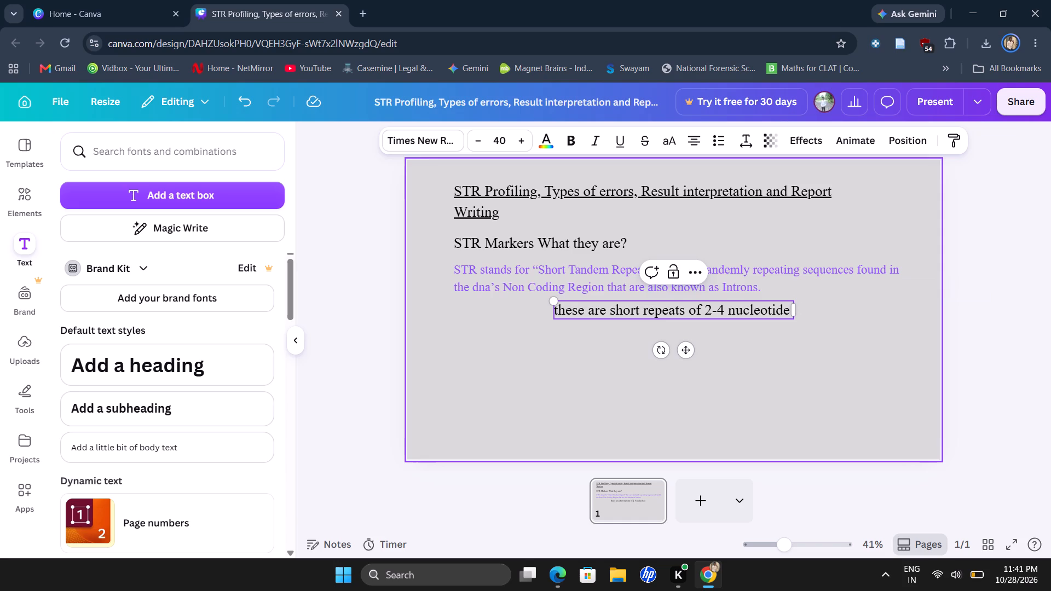
Continue the new text line with "segments that repeat tandemly in the DNA".
{"action": "type", "text": "segments that repeat tandemly in"}
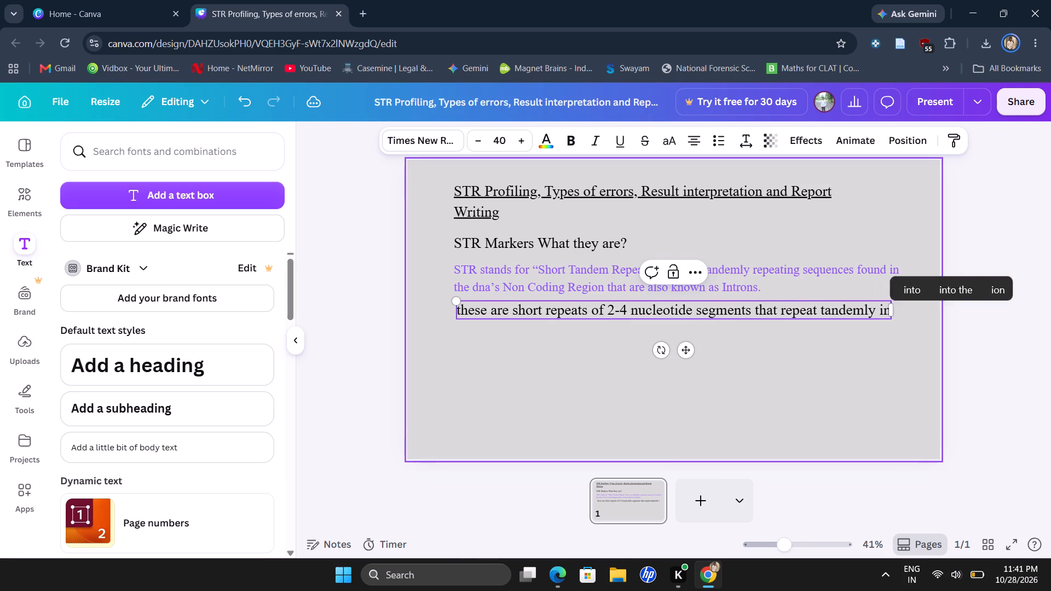
{"action": "key", "text": "space"}
{"action": "type", "text": "the"}
{"action": "key", "text": "space"}
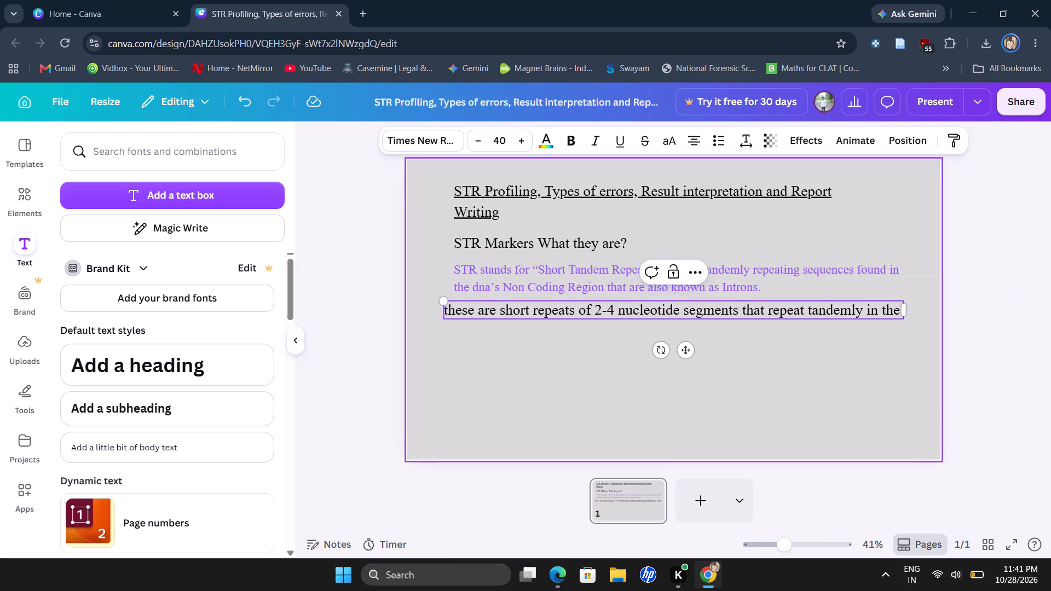
{"action": "key", "text": "d"}
{"action": "key", "text": "BackSpace"}
{"action": "type", "text": "DNA"}
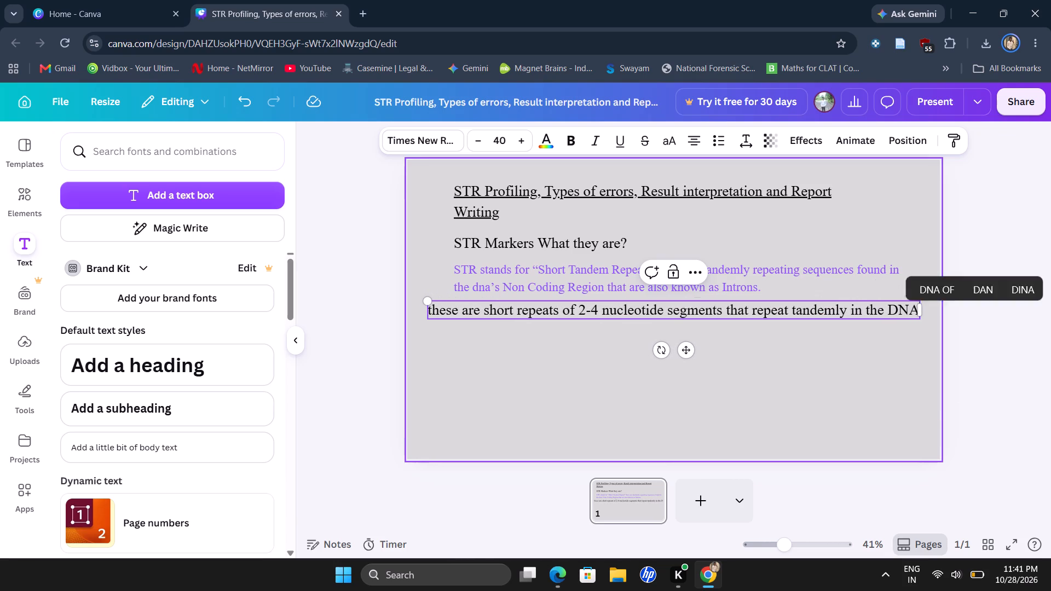
{"action": "key", "text": "space"}
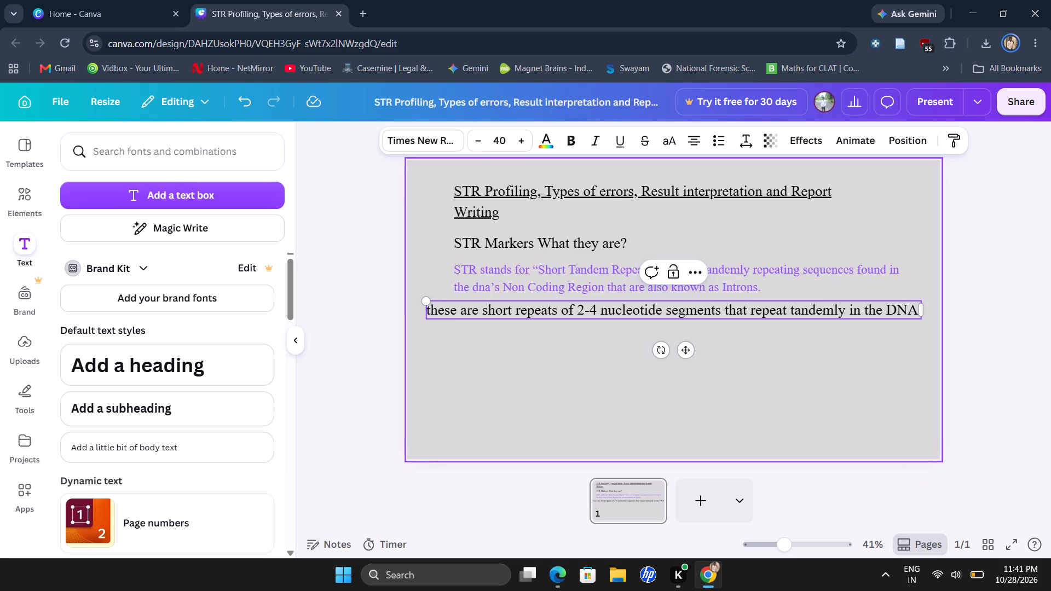
Scale the new text line down to font size 37.8 so its left edge lines up with the definition above.
{"action": "left_click", "coordinate": [444, 316]}
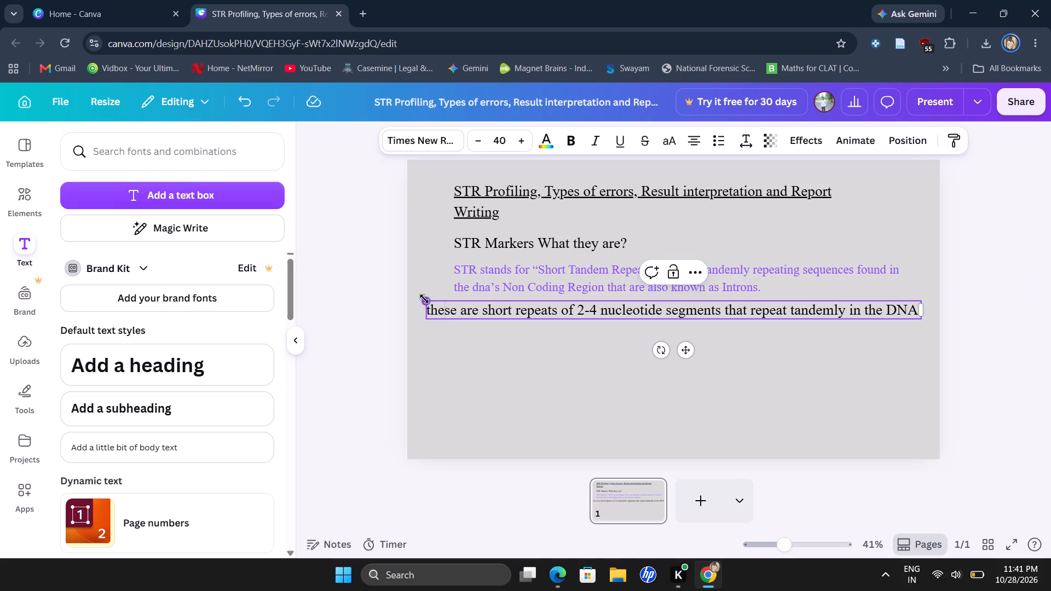
{"action": "left_click_drag", "start_coordinate": [426, 301], "coordinate": [456, 303]}
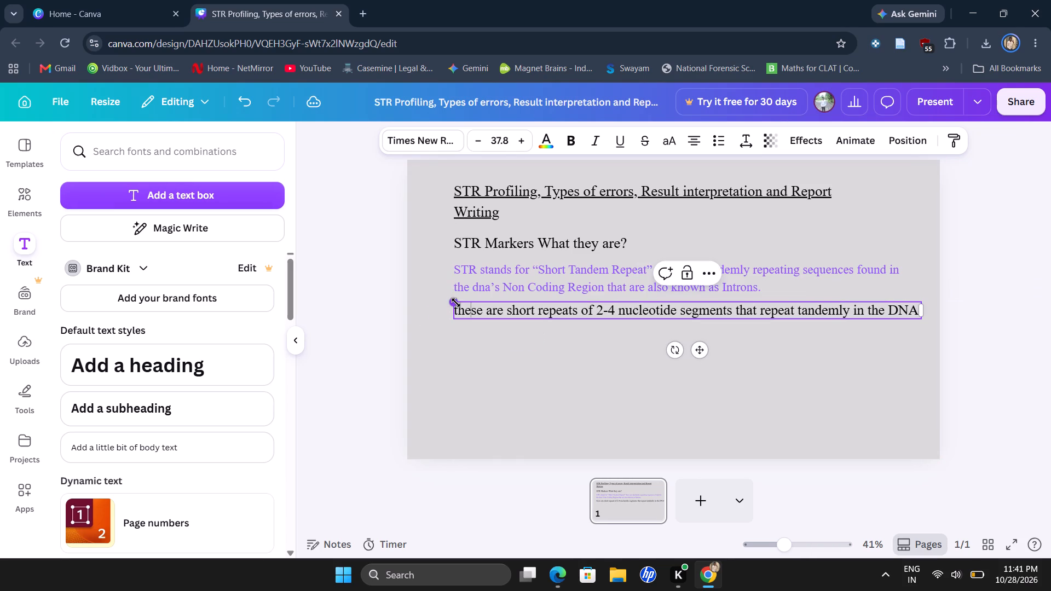
Set the font size of the "these are short repeats" line to 34, matching the purple definition above it.
{"action": "double_click", "coordinate": [859, 316]}
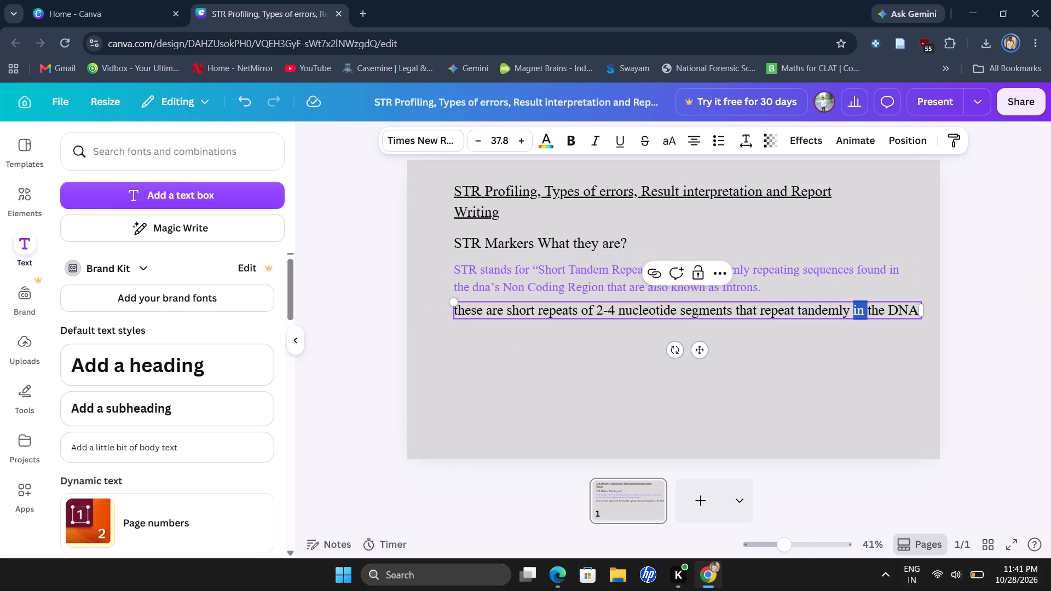
{"action": "left_click", "coordinate": [602, 268]}
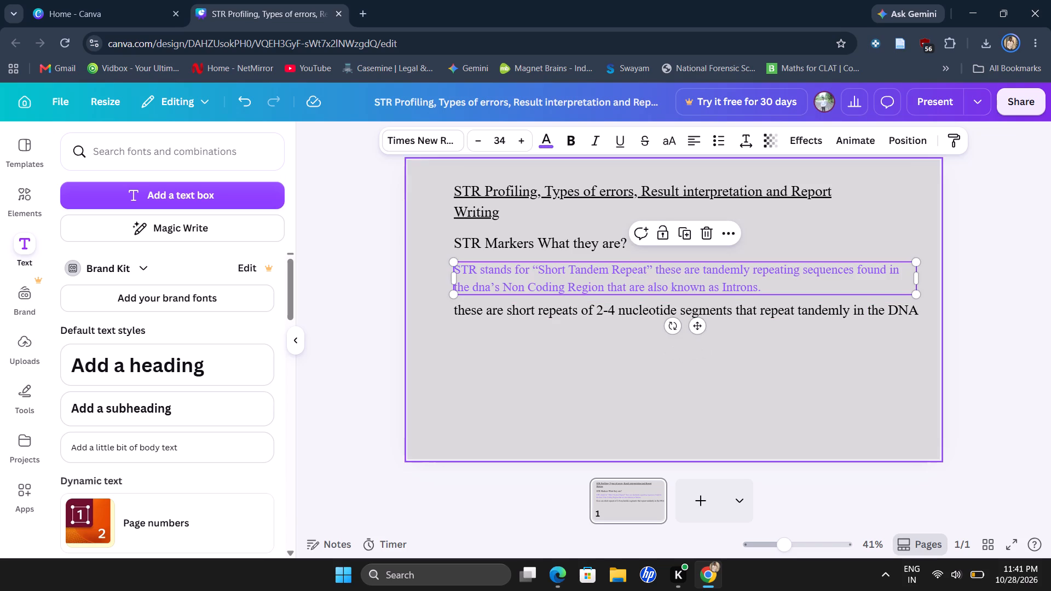
{"action": "left_click", "coordinate": [599, 313]}
{"action": "left_click", "coordinate": [477, 137]}
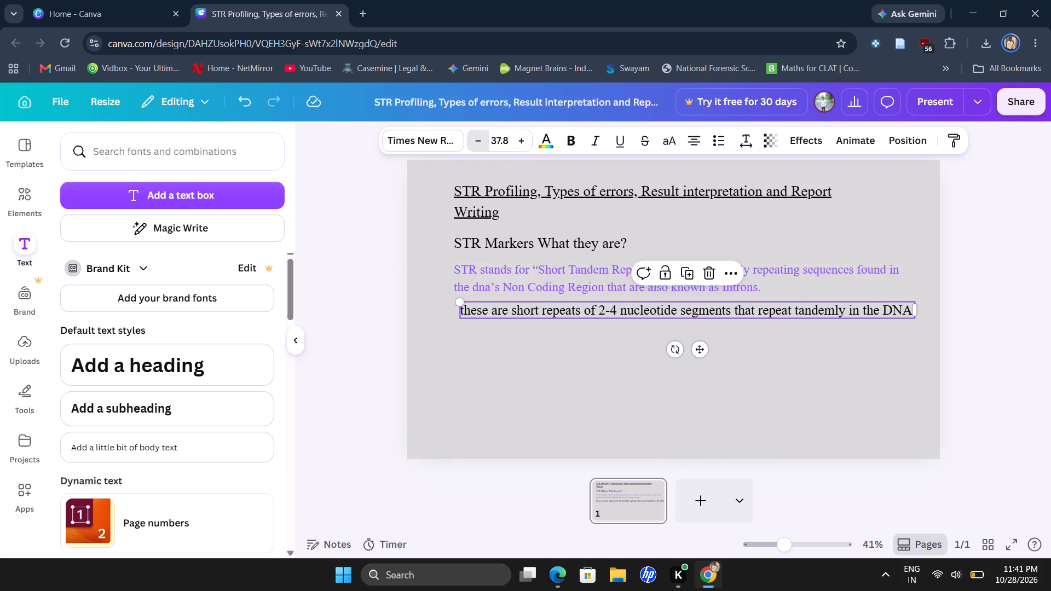
{"action": "left_click", "coordinate": [477, 137]}
{"action": "left_click", "coordinate": [477, 137]}
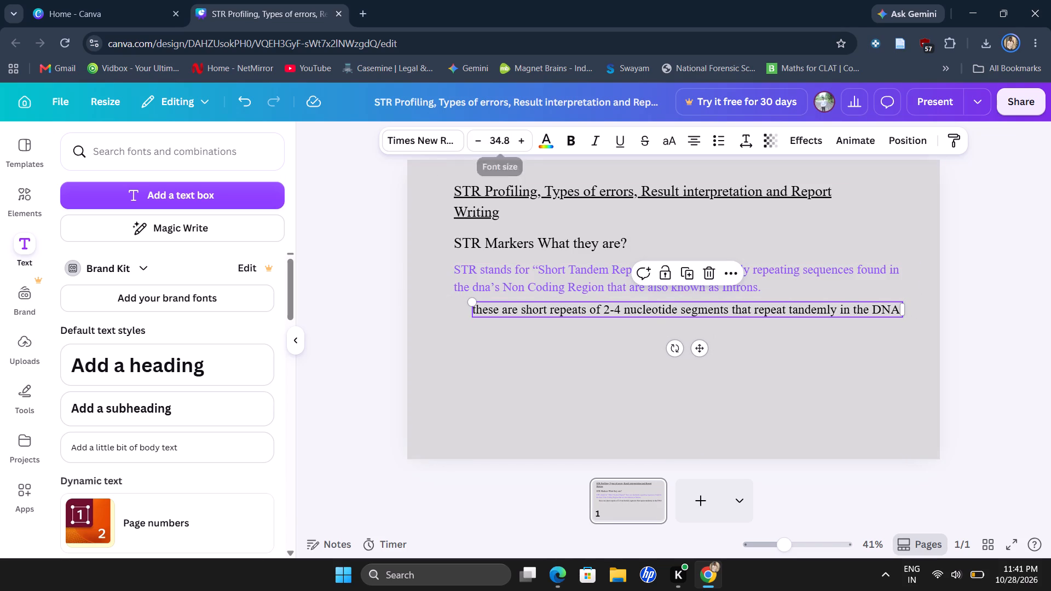
{"action": "left_click", "coordinate": [504, 141]}
{"action": "type", "text": "34"}
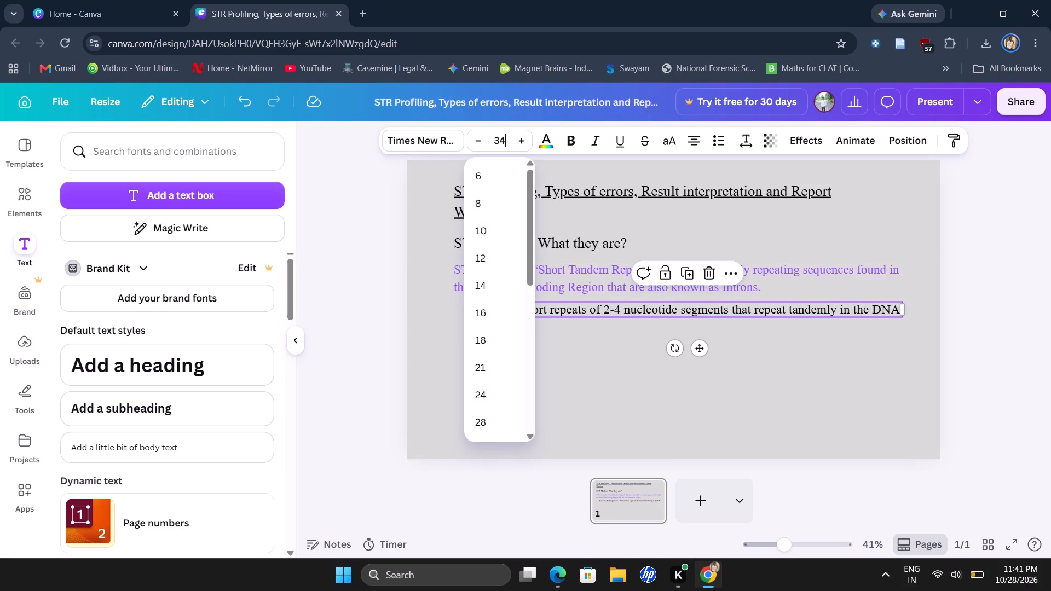
{"action": "key", "text": "Return"}
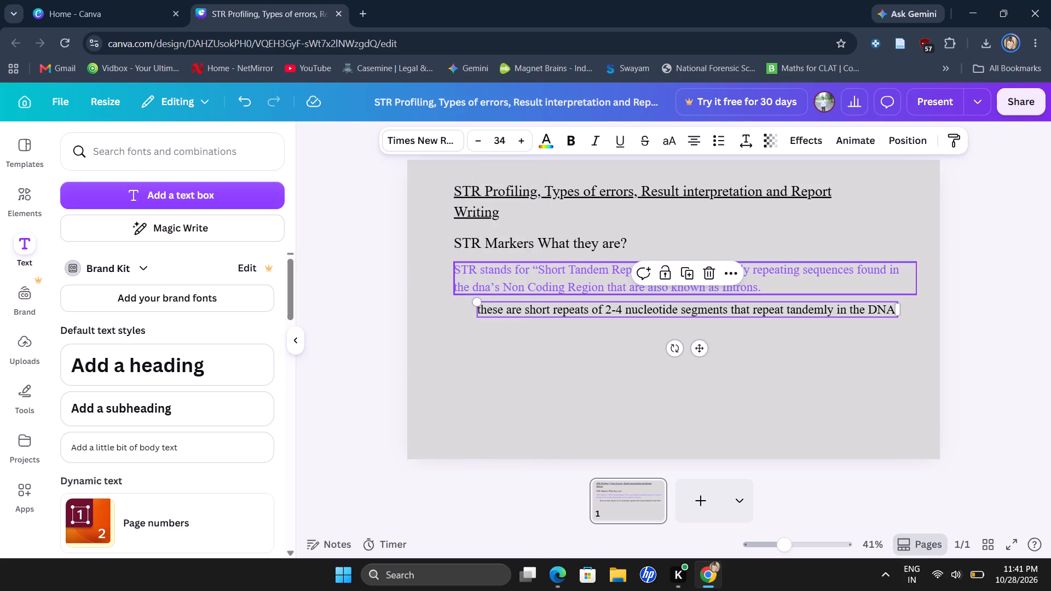
{"action": "left_click", "coordinate": [981, 339]}
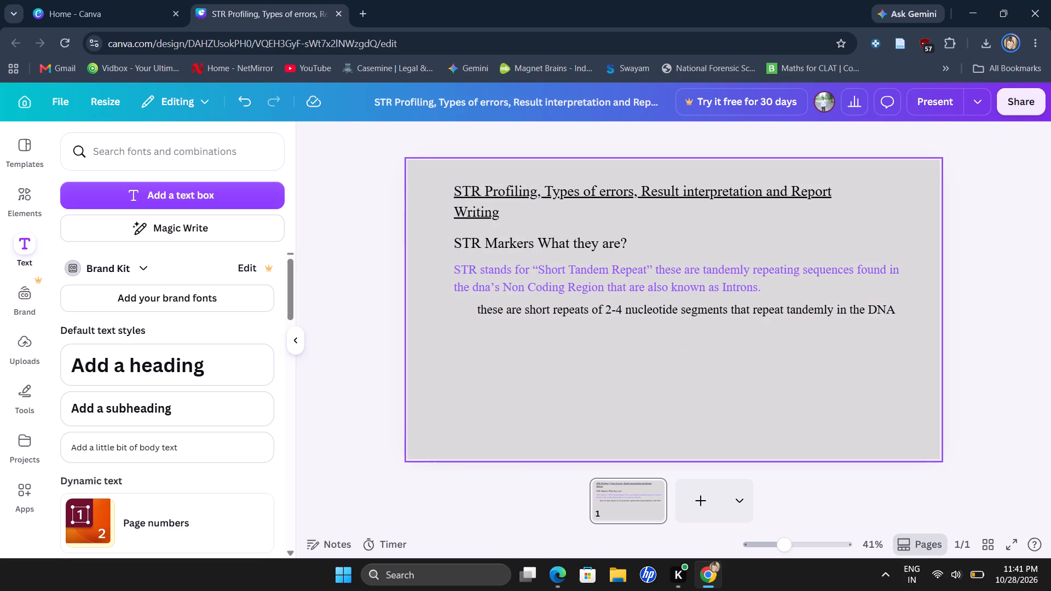
Move the "these are short repeats" line so its left edge lines up with the definition above.
{"action": "left_click_drag", "start_coordinate": [746, 316], "coordinate": [718, 315]}
{"action": "left_click", "coordinate": [975, 266]}
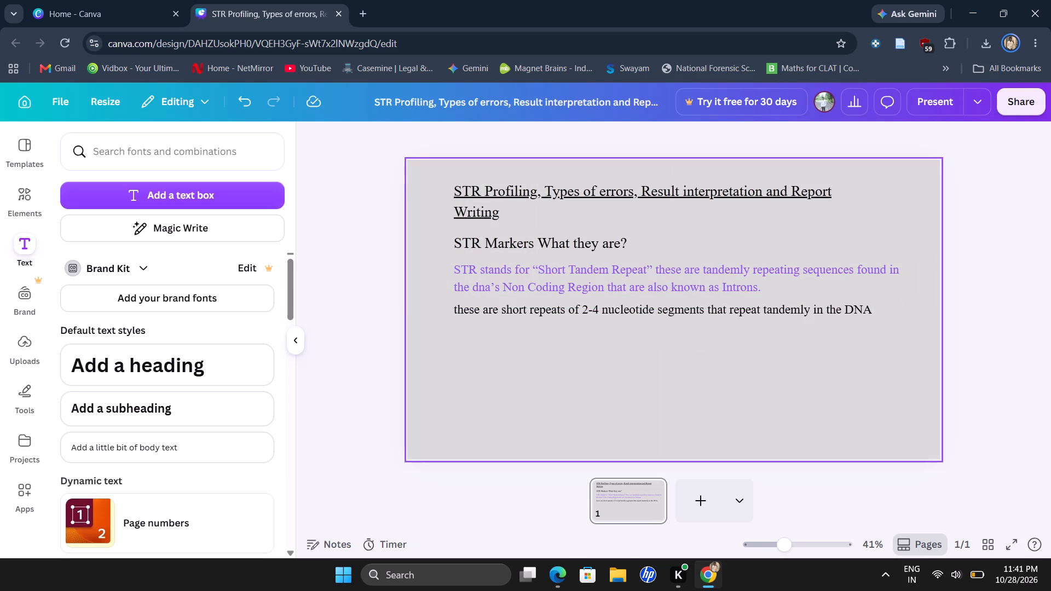
Add a new text box reading "Autosomal STR is".
{"action": "left_click", "coordinate": [243, 201]}
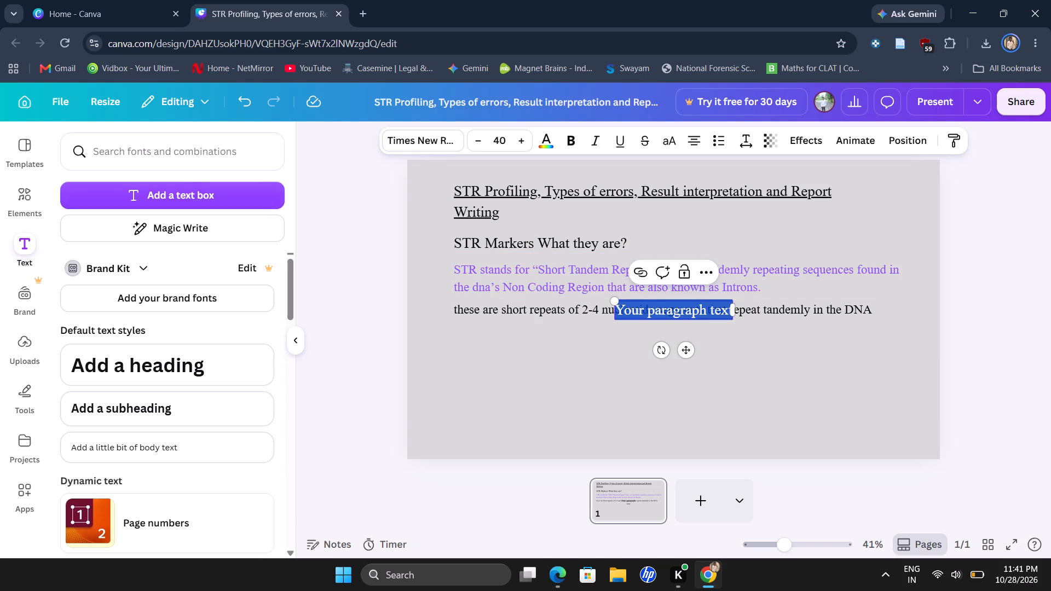
{"action": "key", "text": "h"}
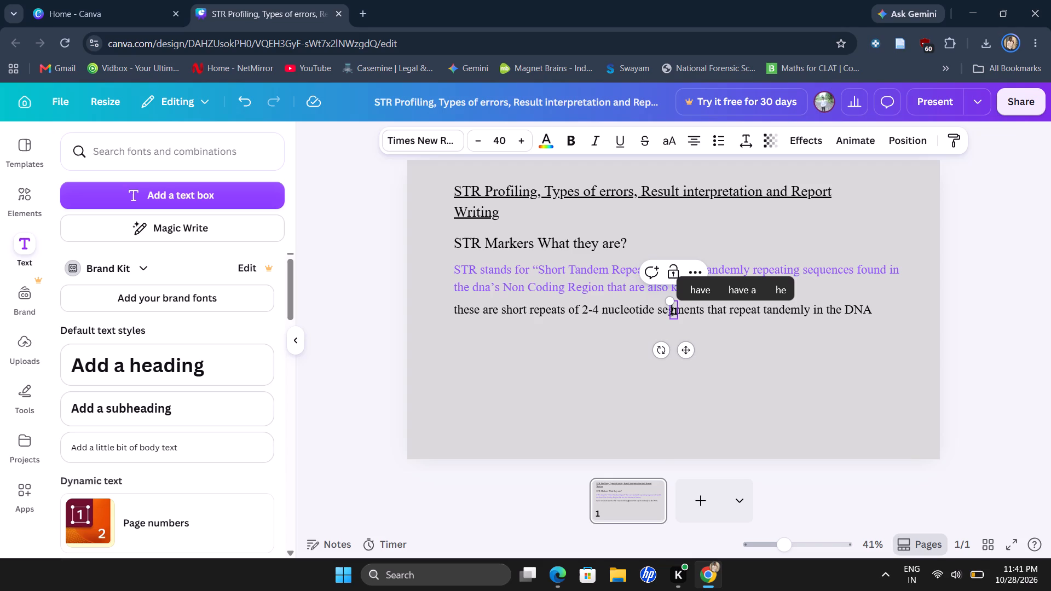
{"action": "key", "text": "BackSpace"}
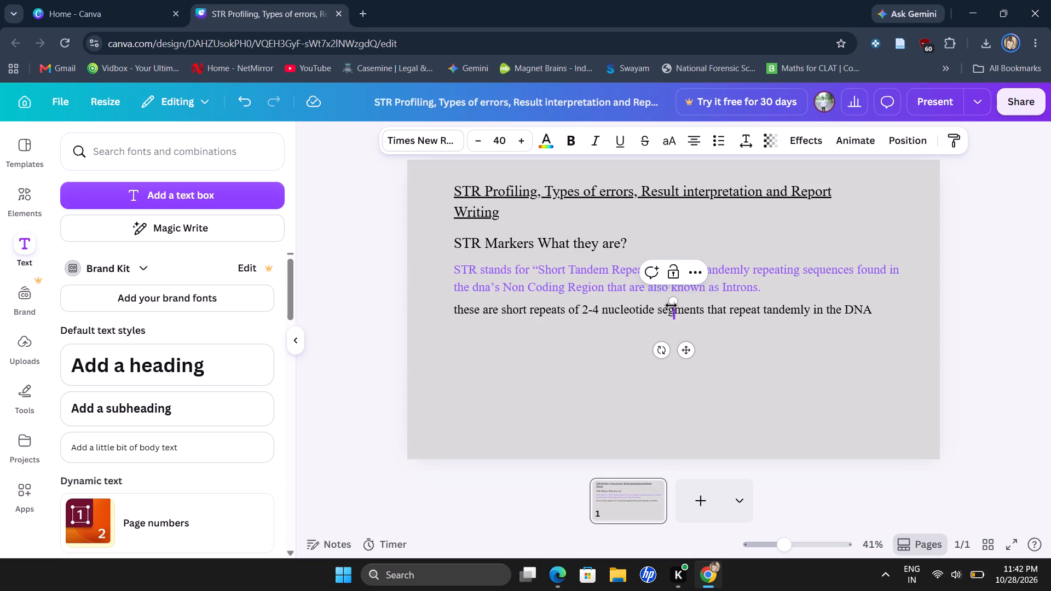
{"action": "type", "text": "Au"}
{"action": "type", "text": "tosomal"}
{"action": "key", "text": "space"}
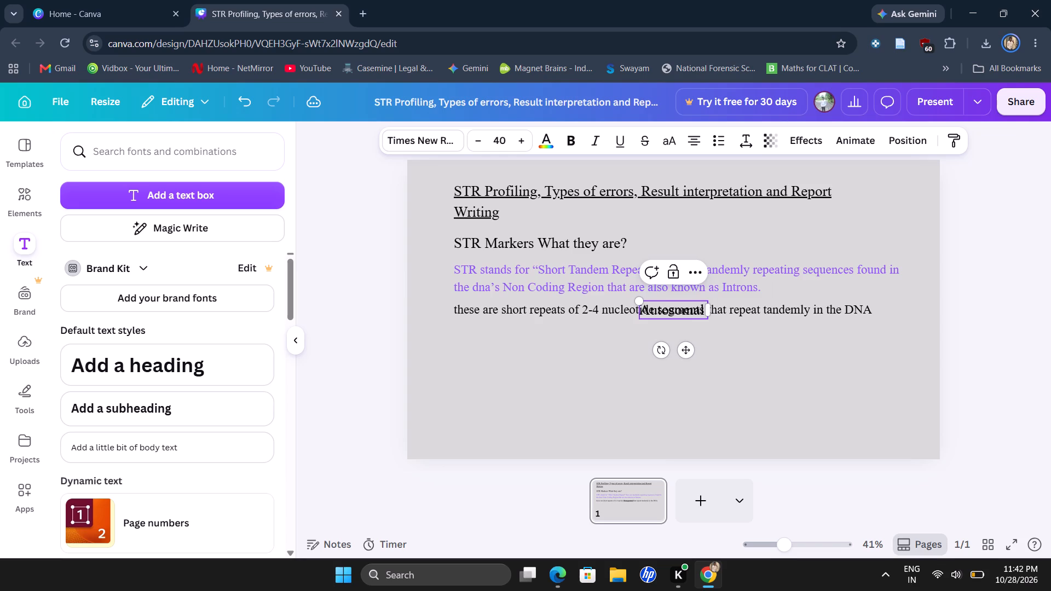
{"action": "key", "text": "shift+s"}
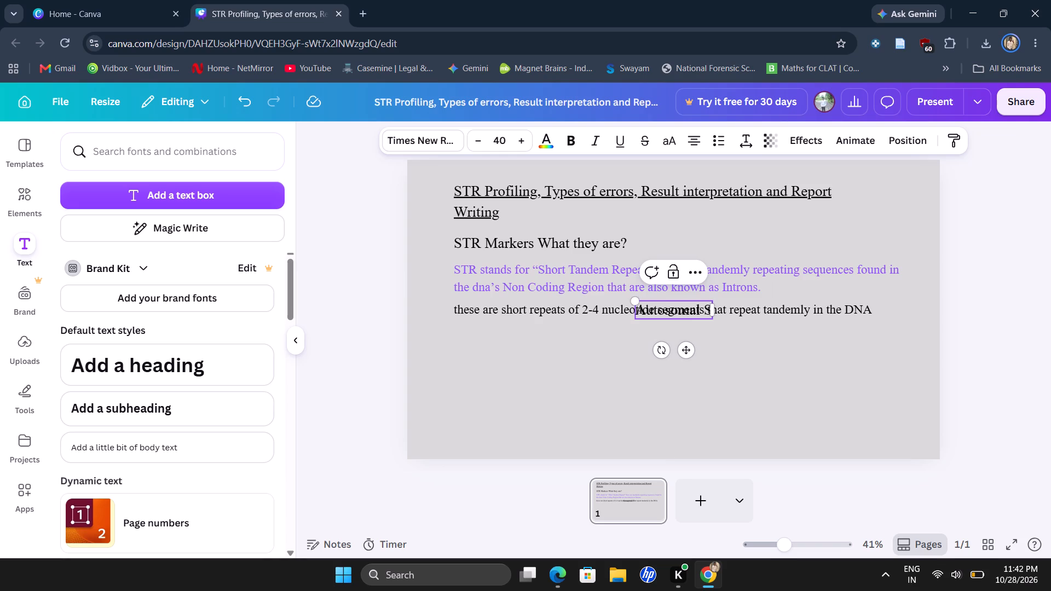
{"action": "type", "text": "TR"}
{"action": "key", "text": "space"}
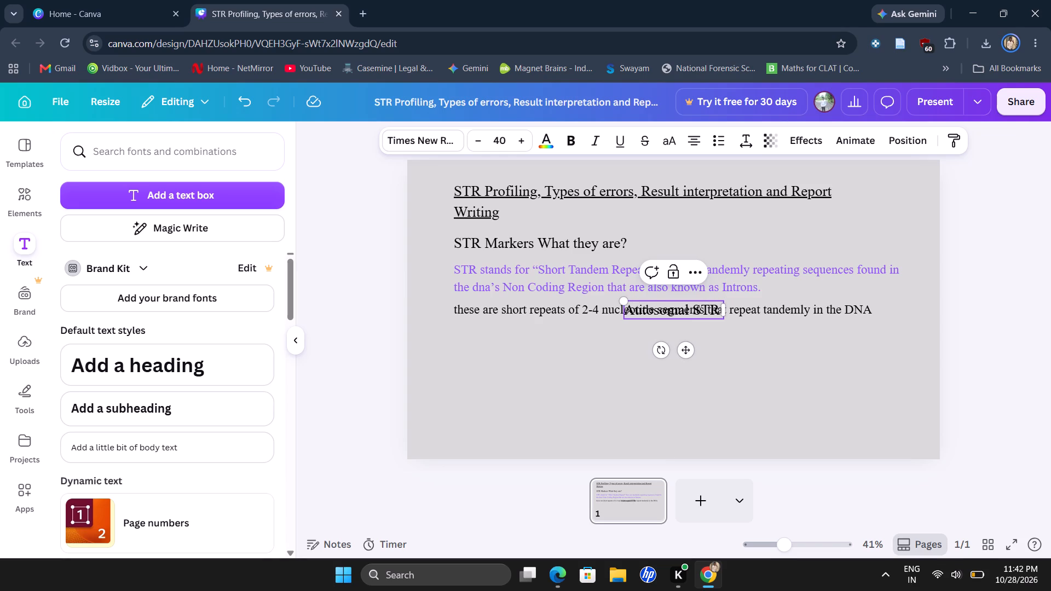
{"action": "type", "text": "is"}
{"action": "key", "text": "space"}
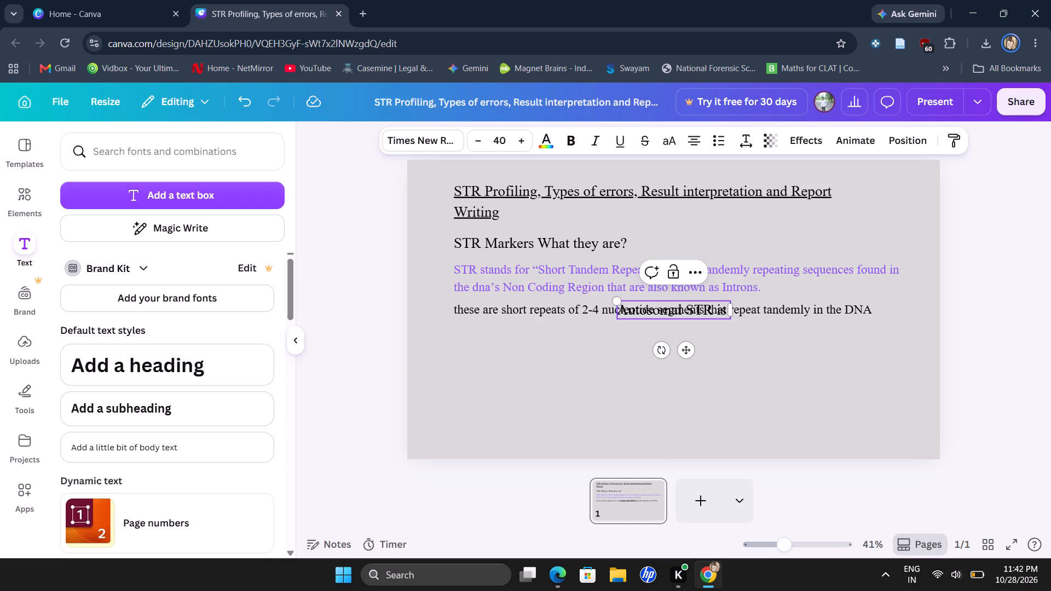
{"action": "left_click", "coordinate": [984, 297]}
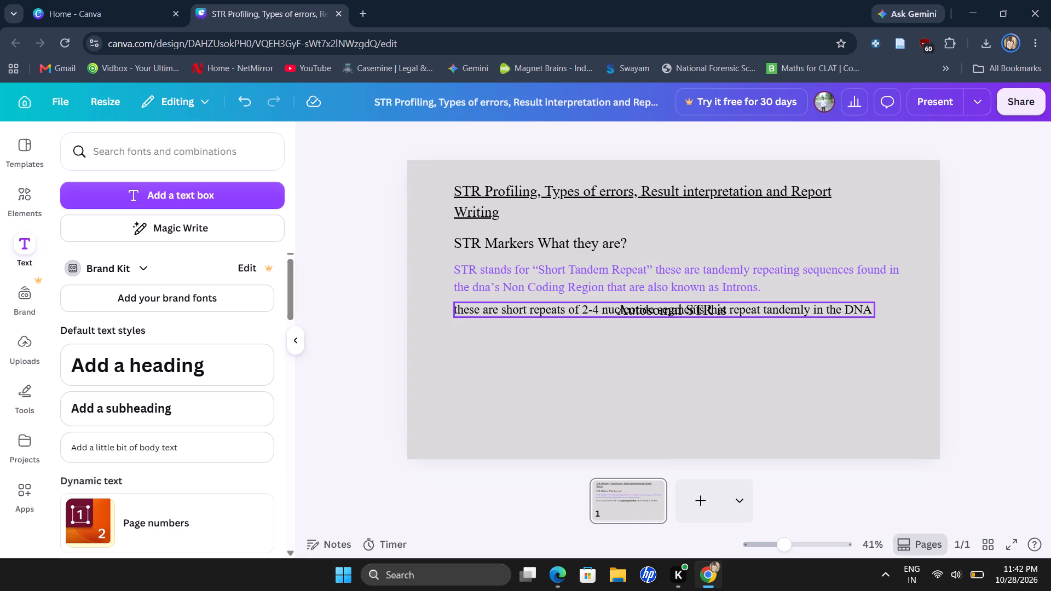
Move the "Autosomal STR is" text box below the "these are short repeats" line.
{"action": "left_click_drag", "start_coordinate": [636, 308], "coordinate": [464, 328]}
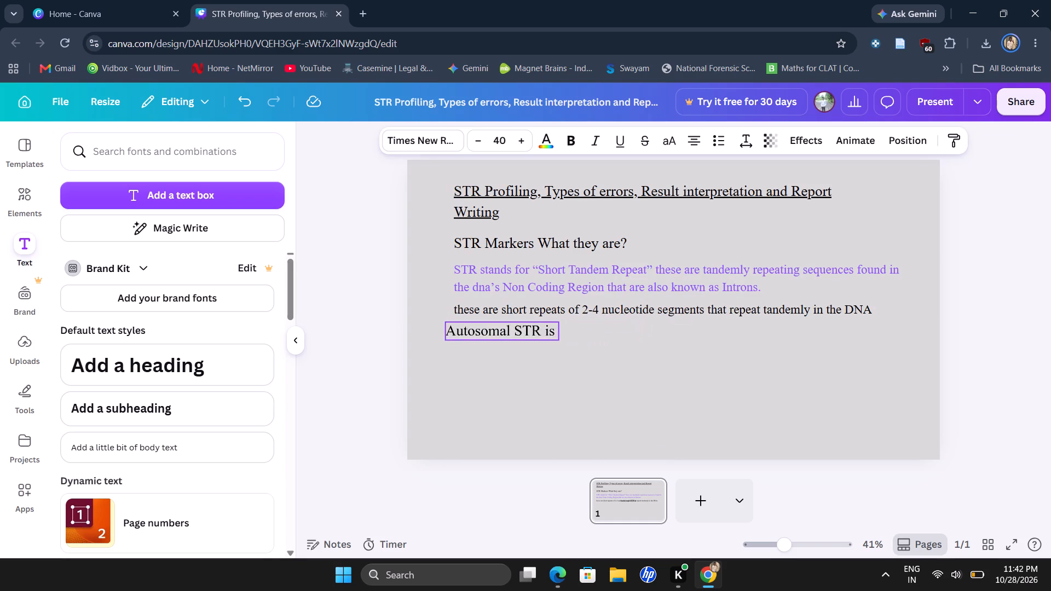
{"action": "left_click_drag", "start_coordinate": [464, 328], "coordinate": [477, 329]}
Continue the text after "Autosomal STR is" with "the Gold Standard".
{"action": "left_click", "coordinate": [492, 333]}
{"action": "key", "text": "Up"}
{"action": "key", "text": "Right"}
{"action": "key", "text": "Right"}
{"action": "key", "text": "Right"}
{"action": "key", "text": "Right"}
{"action": "key", "text": "Right"}
{"action": "key", "text": "Right"}
{"action": "key", "text": "Right"}
{"action": "key", "text": "Right"}
{"action": "key", "text": "Right"}
{"action": "key", "text": "Right"}
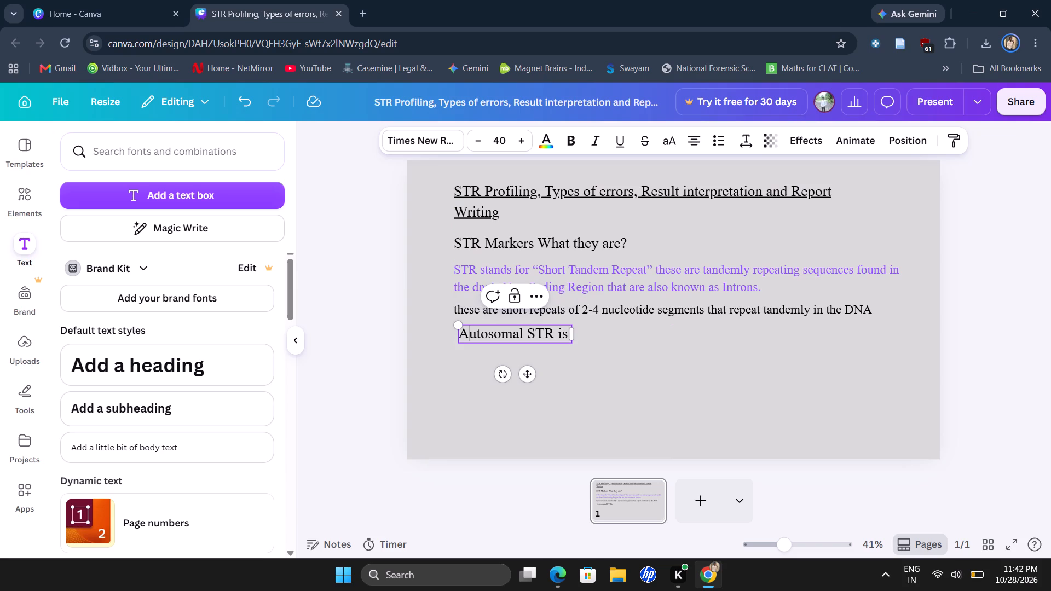
{"action": "key", "text": "Right"}
{"action": "key", "text": "Right"}
{"action": "key", "text": "Right"}
{"action": "key", "text": "Right"}
{"action": "key", "text": "Right"}
{"action": "key", "text": "Right"}
{"action": "key", "text": "space"}
{"action": "type", "text": "the"}
{"action": "key", "text": "space"}
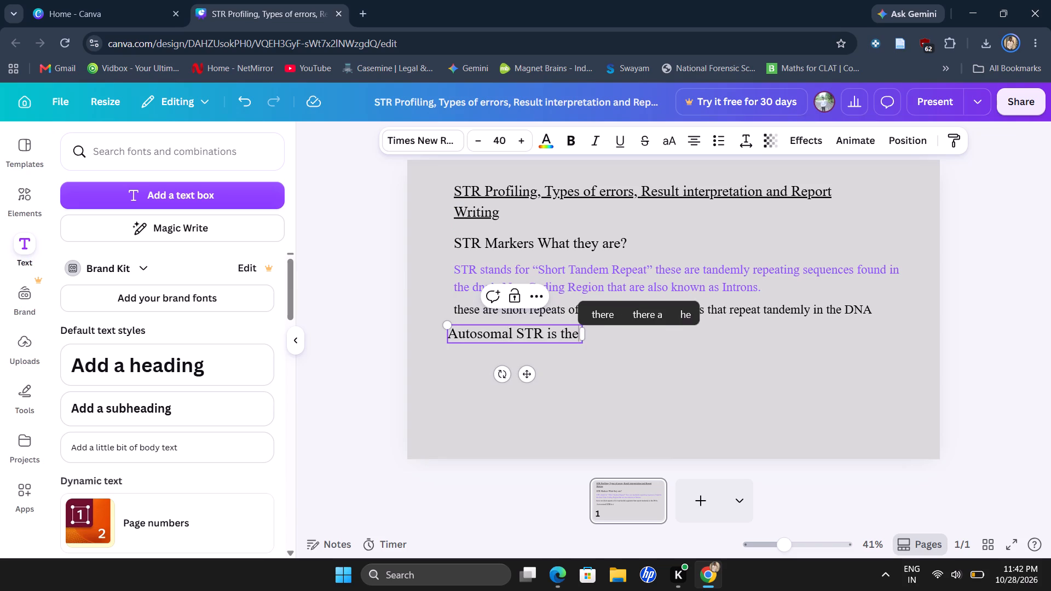
{"action": "type", "text": "Gol"}
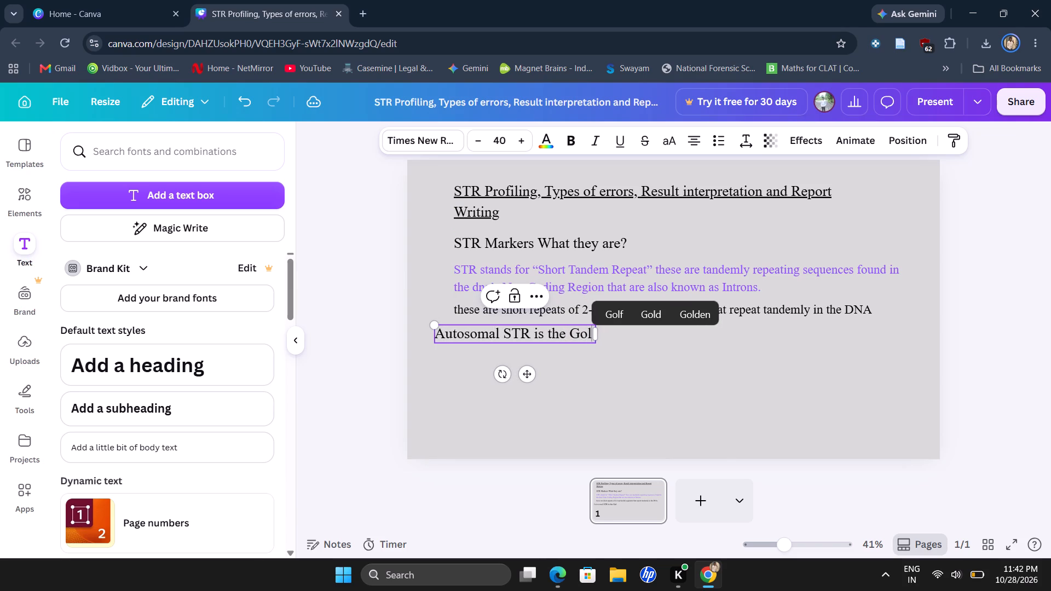
{"action": "type", "text": "d Standard"}
{"action": "key", "text": "space"}
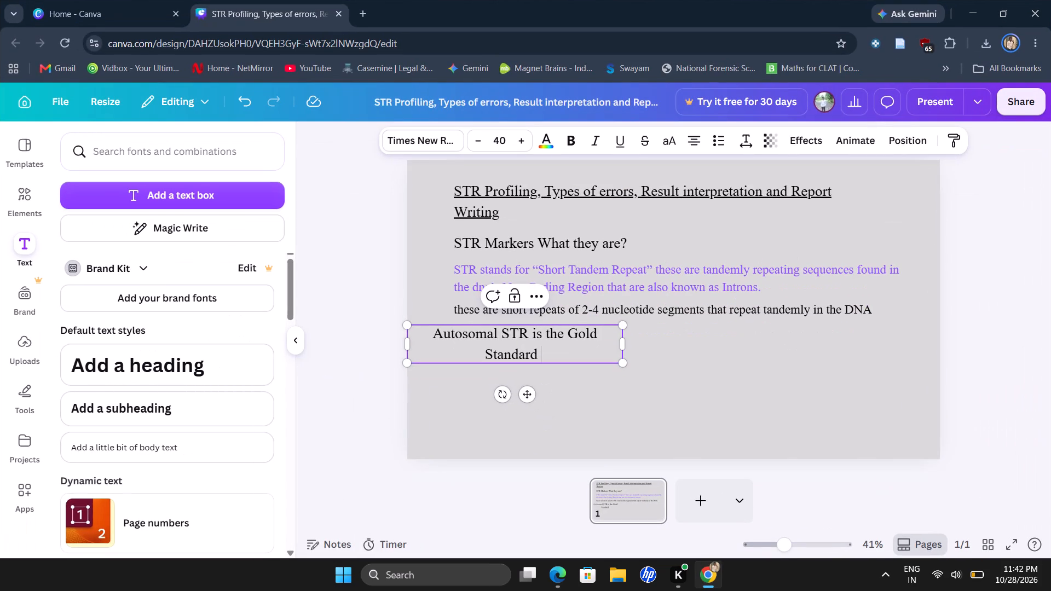
Complete the Autosomal STR sentence with "for forensic DNA typing".
{"action": "type", "text": "for"}
{"action": "key", "text": "space"}
{"action": "type", "text": "forensic"}
{"action": "key", "text": "space"}
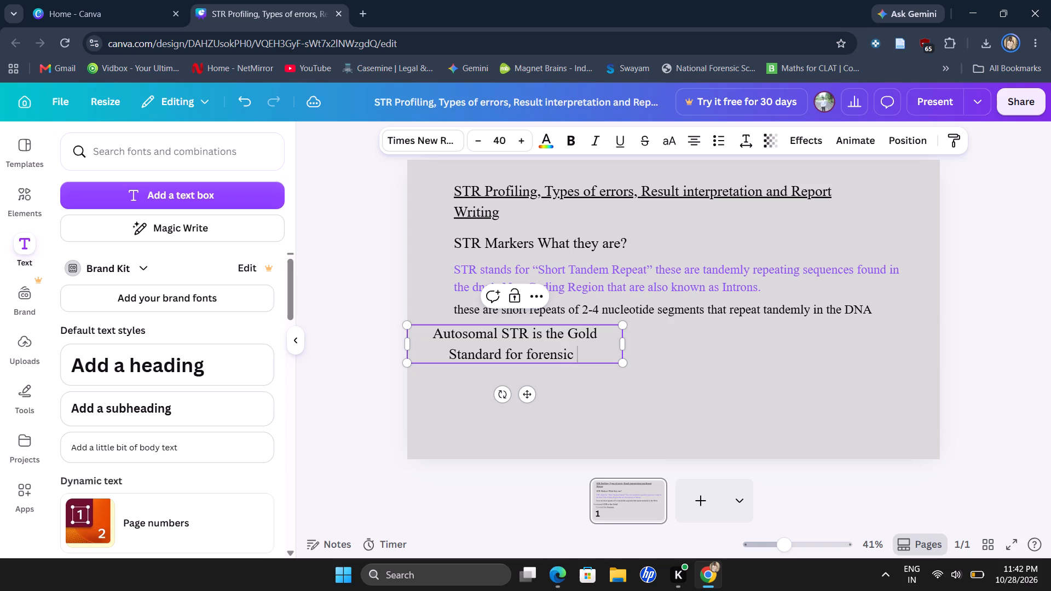
{"action": "type", "text": "DNA"}
{"action": "key", "text": "space"}
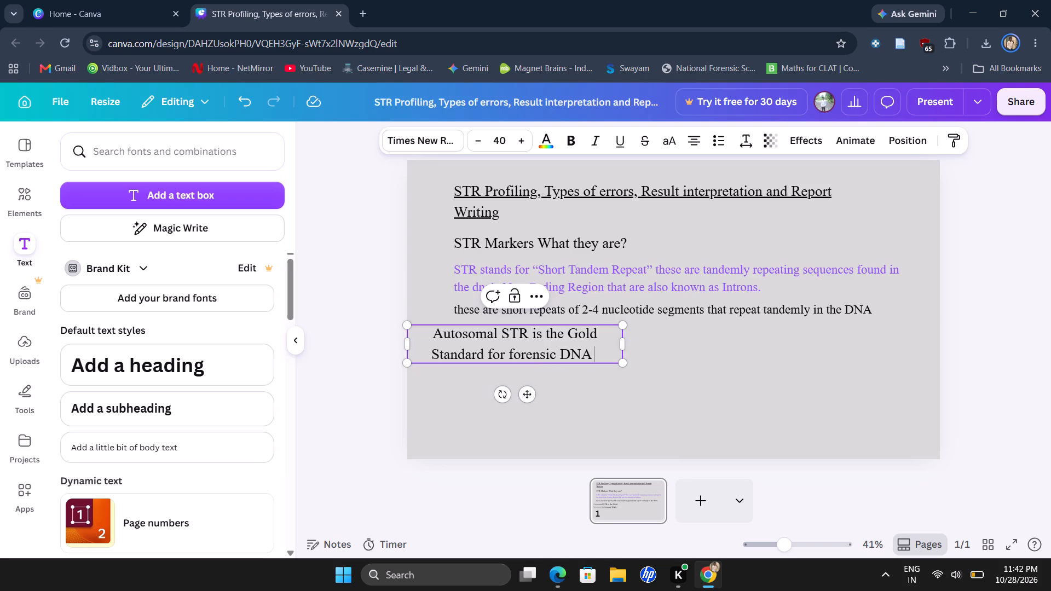
{"action": "type", "text": "typing"}
{"action": "left_click", "coordinate": [340, 296]}
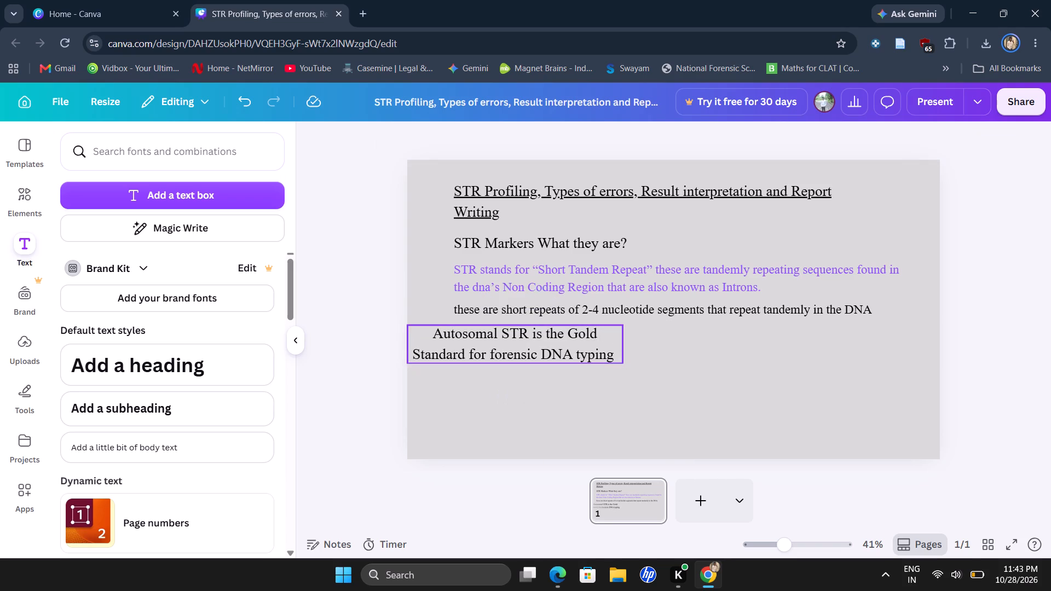
Left-align the Autosomal STR text and place it directly under the "these are short repeats" line with their left edges lined up.
{"action": "left_click_drag", "start_coordinate": [466, 346], "coordinate": [509, 346]}
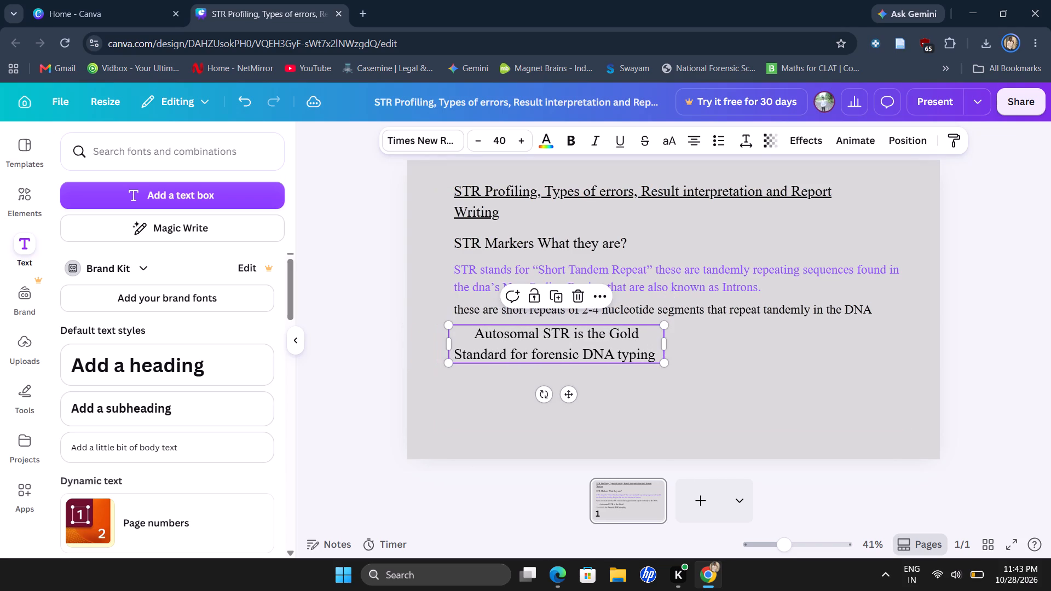
{"action": "left_click", "coordinate": [582, 354]}
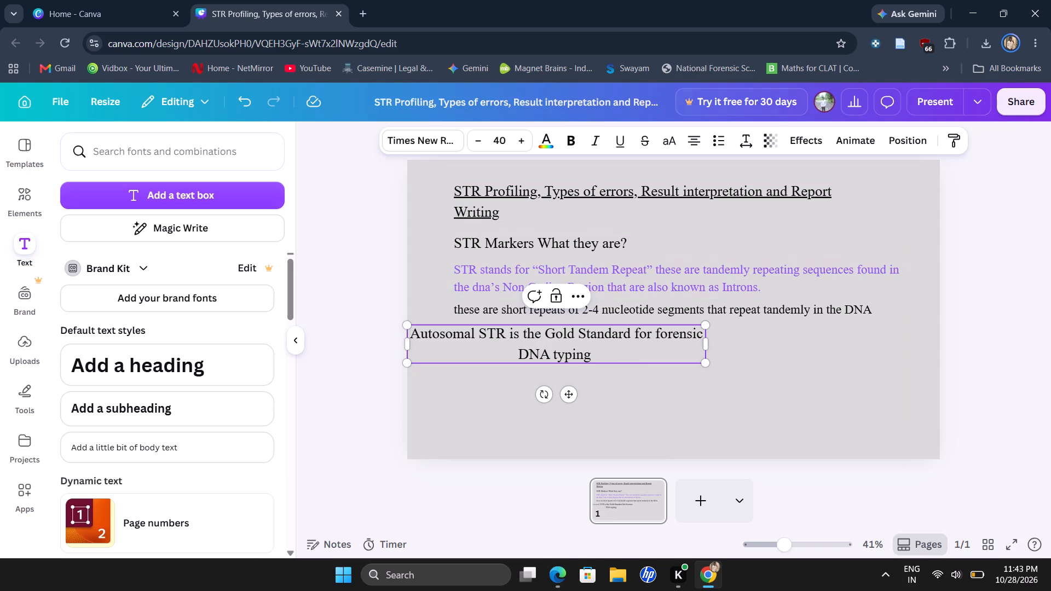
{"action": "left_click", "coordinate": [697, 145]}
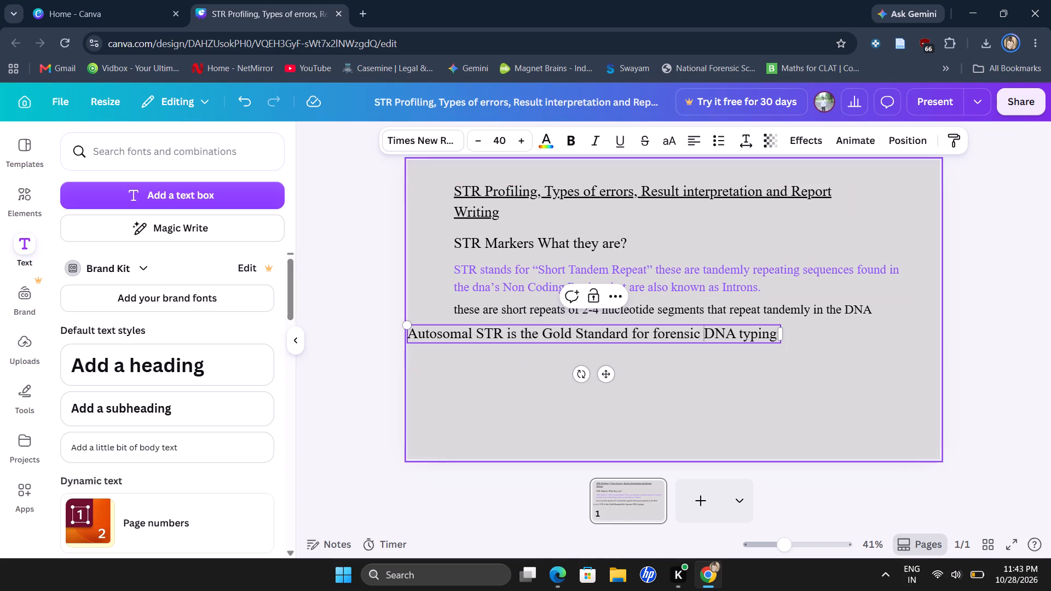
{"action": "left_click", "coordinate": [311, 337]}
{"action": "left_click_drag", "start_coordinate": [465, 343], "coordinate": [499, 342]}
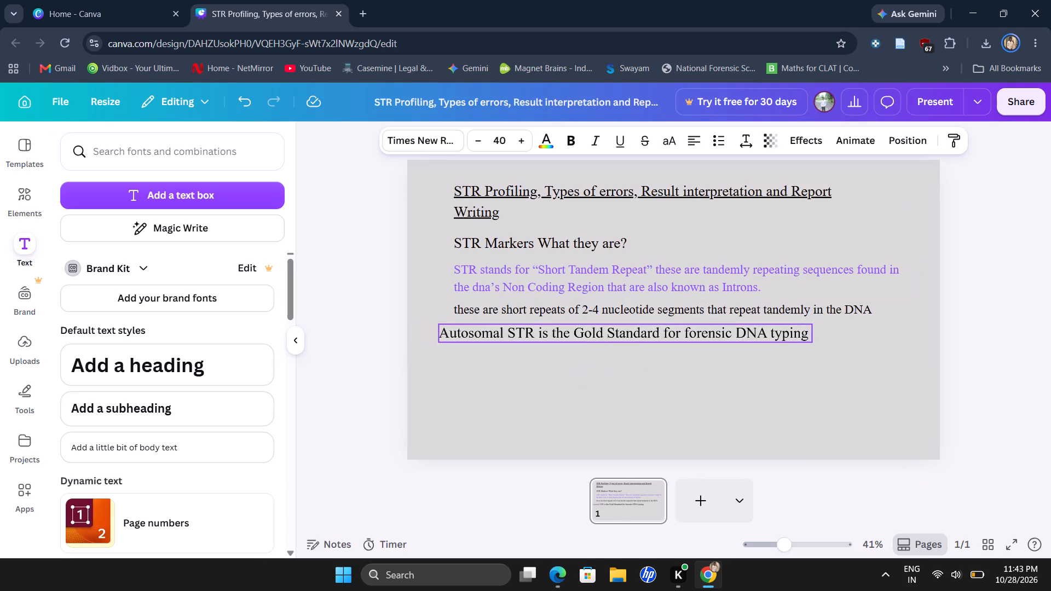
{"action": "left_click_drag", "start_coordinate": [499, 342], "coordinate": [515, 336]}
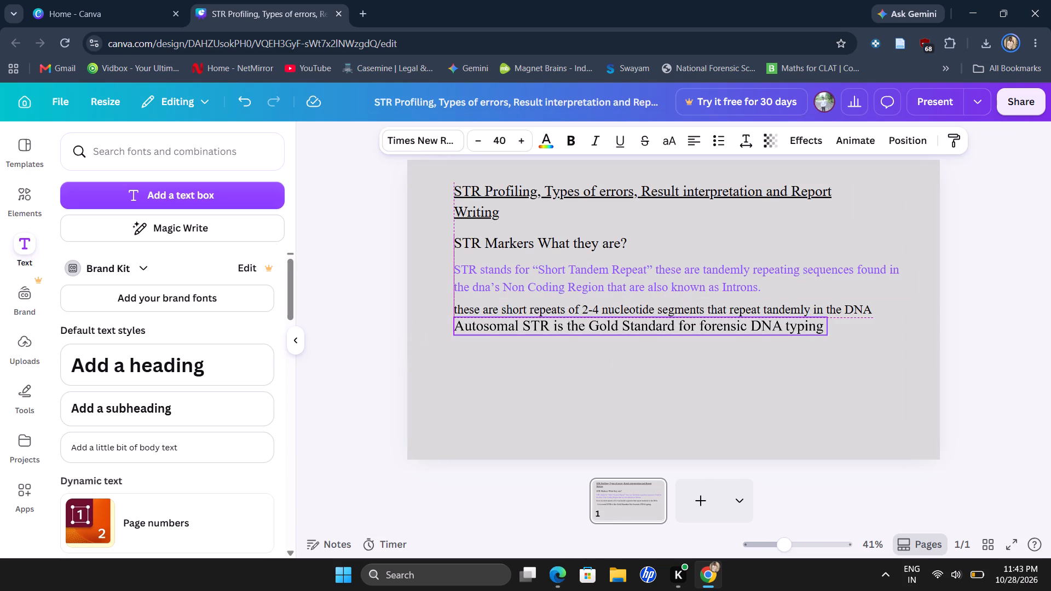
{"action": "left_click_drag", "start_coordinate": [515, 336], "coordinate": [515, 339]}
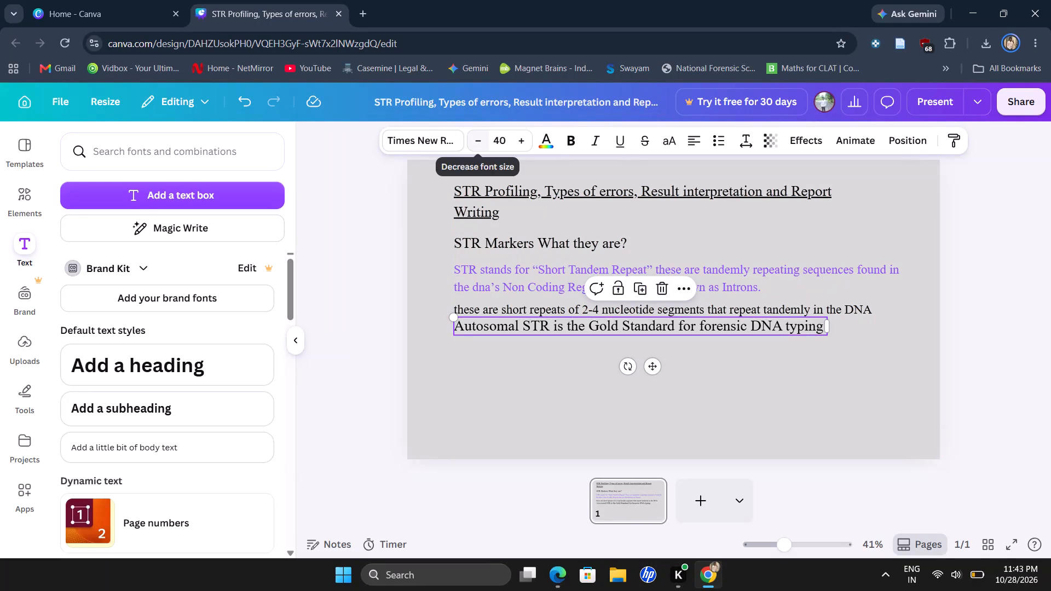
Reduce the font size of the Autosomal STR line to 34.
{"action": "triple_click", "coordinate": [484, 140]}
{"action": "double_click", "coordinate": [484, 140]}
{"action": "left_click", "coordinate": [484, 140]}
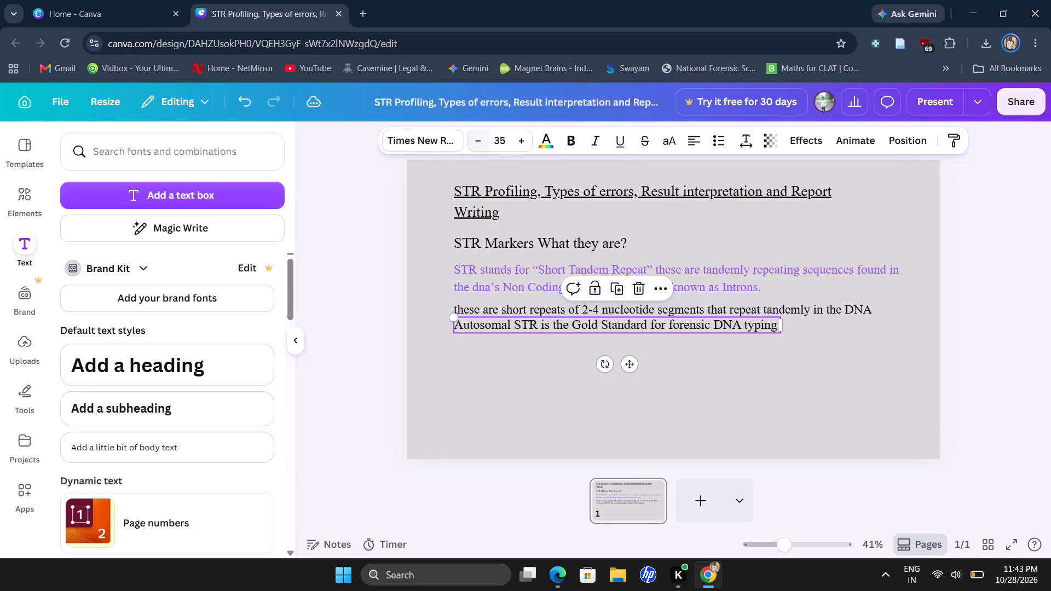
{"action": "left_click", "coordinate": [322, 239]}
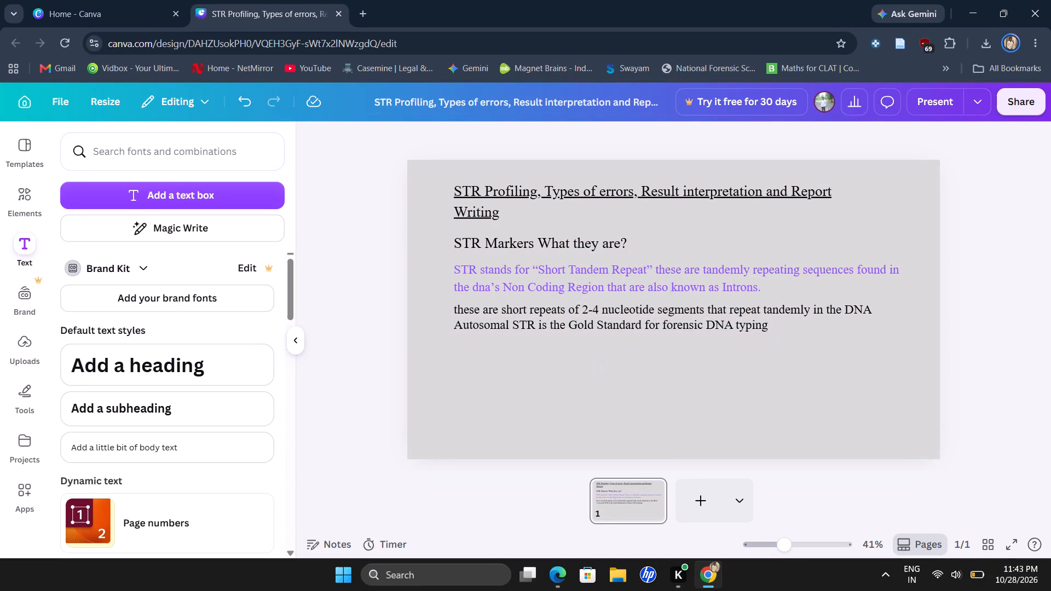
End the Autosomal STR sentence with a period and start a new line reading "What are Autosomes-".
{"action": "left_click", "coordinate": [766, 326]}
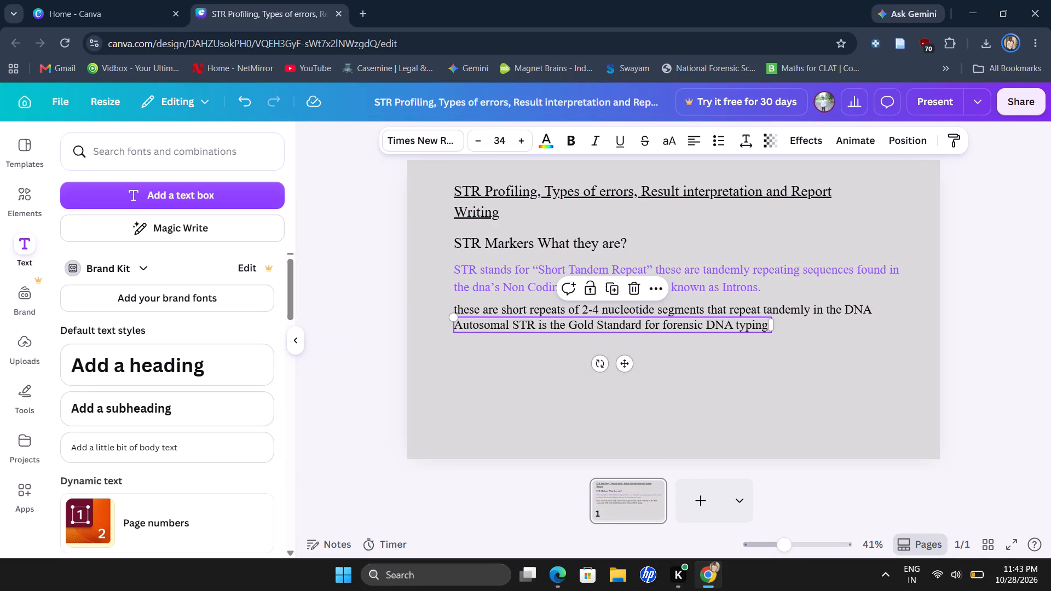
{"action": "left_click", "coordinate": [766, 326]}
{"action": "key", "text": "period"}
{"action": "key", "text": "Return"}
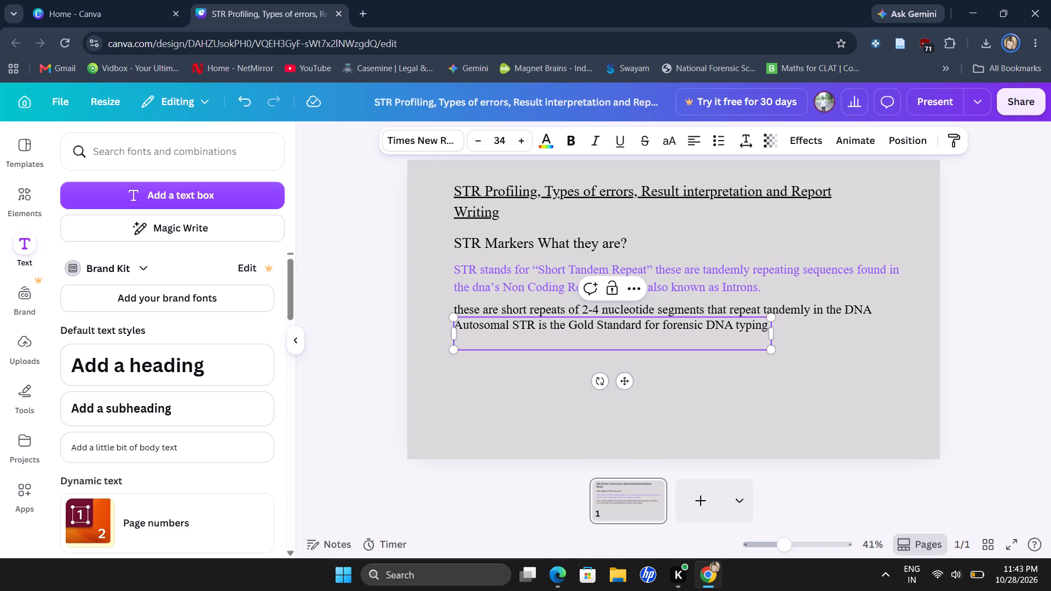
{"action": "key", "text": "w"}
{"action": "key", "text": "BackSpace"}
{"action": "type", "text": "What are AUTO"}
{"action": "key", "text": "BackSpace"}
{"action": "key", "text": "BackSpace"}
{"action": "key", "text": "BackSpace"}
{"action": "type", "text": "utosomes"}
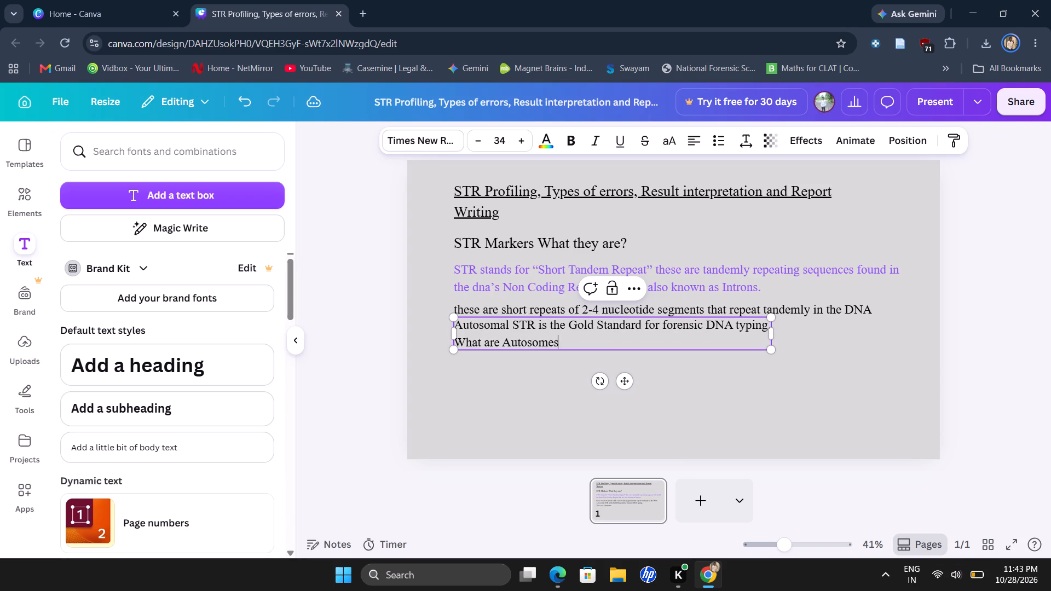
{"action": "key", "text": "space"}
{"action": "key", "text": "BackSpace"}
{"action": "type", "text": "-"}
{"action": "key", "text": "space"}
Continue the "What are Autosomes-" line with "They are the 22 Pair of".
{"action": "type", "text": "TH"}
{"action": "key", "text": "BackSpace"}
{"action": "type", "text": "hey are"}
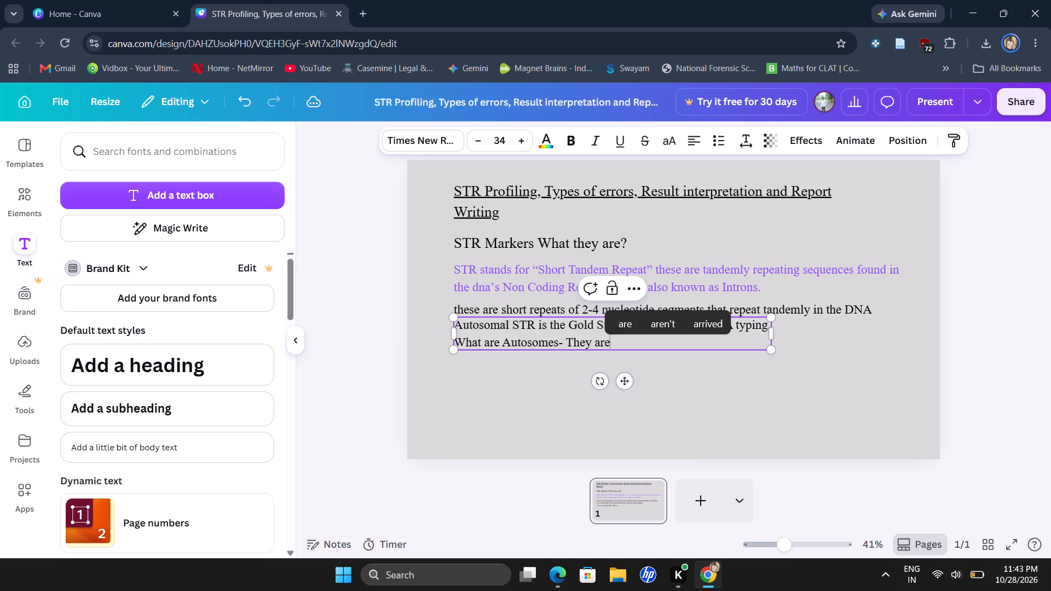
{"action": "key", "text": "space"}
{"action": "type", "text": "the"}
{"action": "key", "text": "space"}
{"action": "type", "text": "22"}
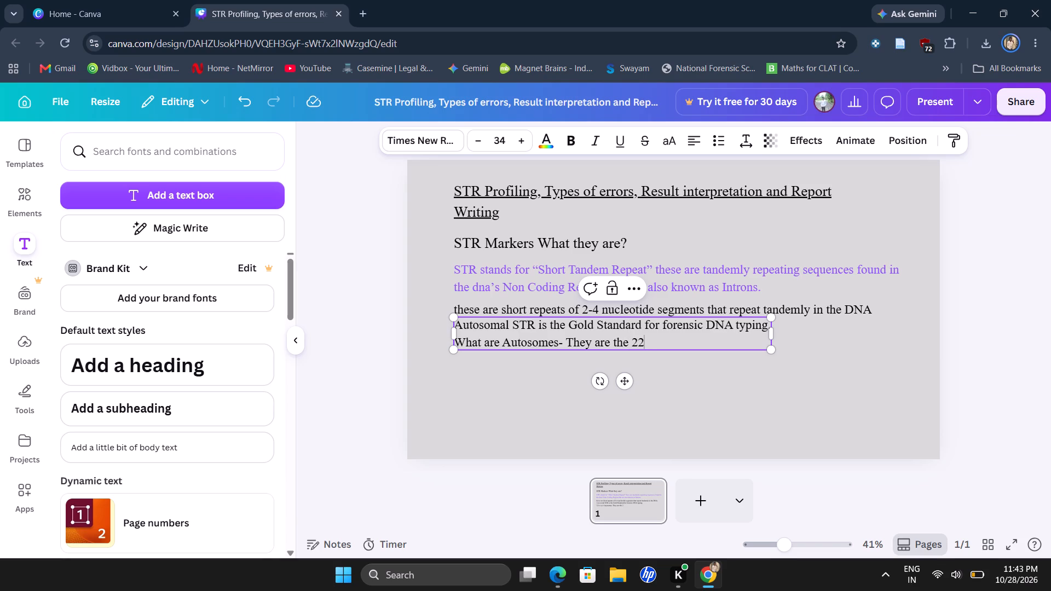
{"action": "key", "text": "space"}
{"action": "type", "text": "Pair of"}
{"action": "key", "text": "space"}
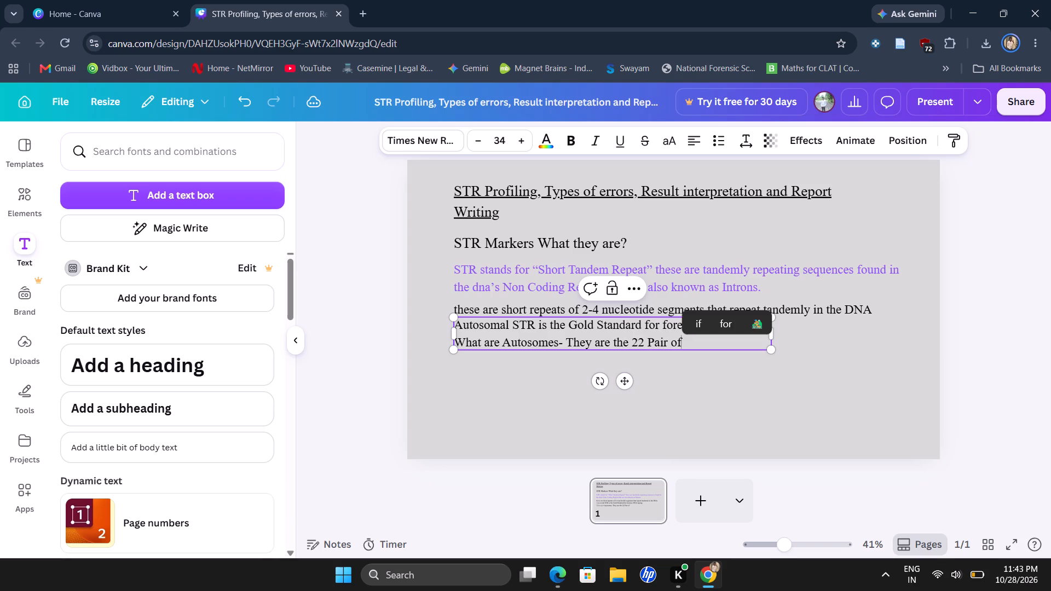
Continue the Autosomes sentence with "Heterozygous Alleles in a Diploid Human cell".
{"action": "key", "text": "shift+h"}
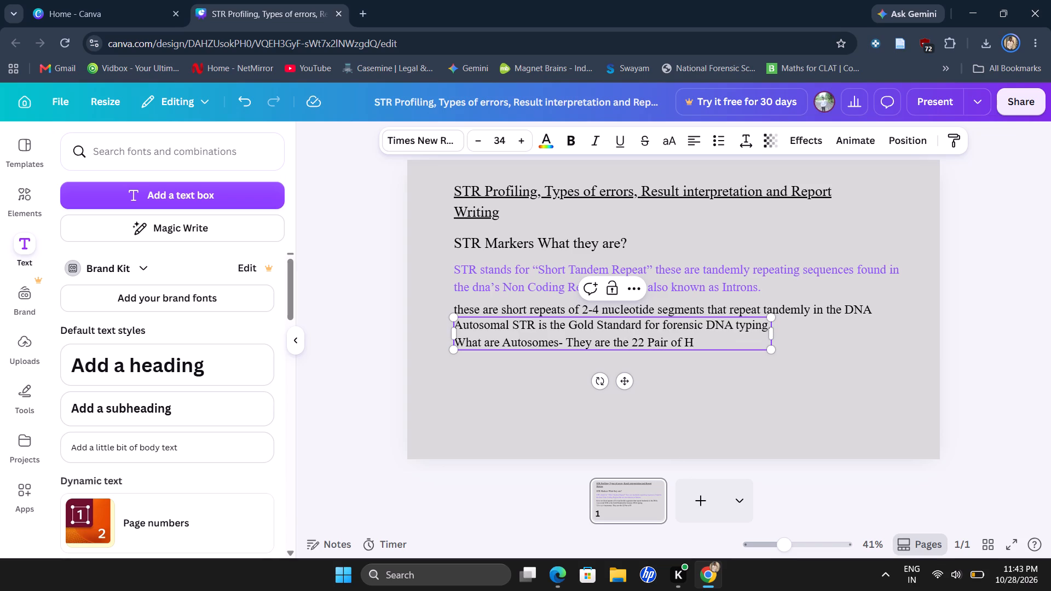
{"action": "type", "text": "eter"}
{"action": "type", "text": "oz"}
{"action": "key", "text": "BackSpace"}
{"action": "type", "text": "zygous Alleles"}
{"action": "key", "text": "space"}
{"action": "type", "text": "in the"}
{"action": "key", "text": "space"}
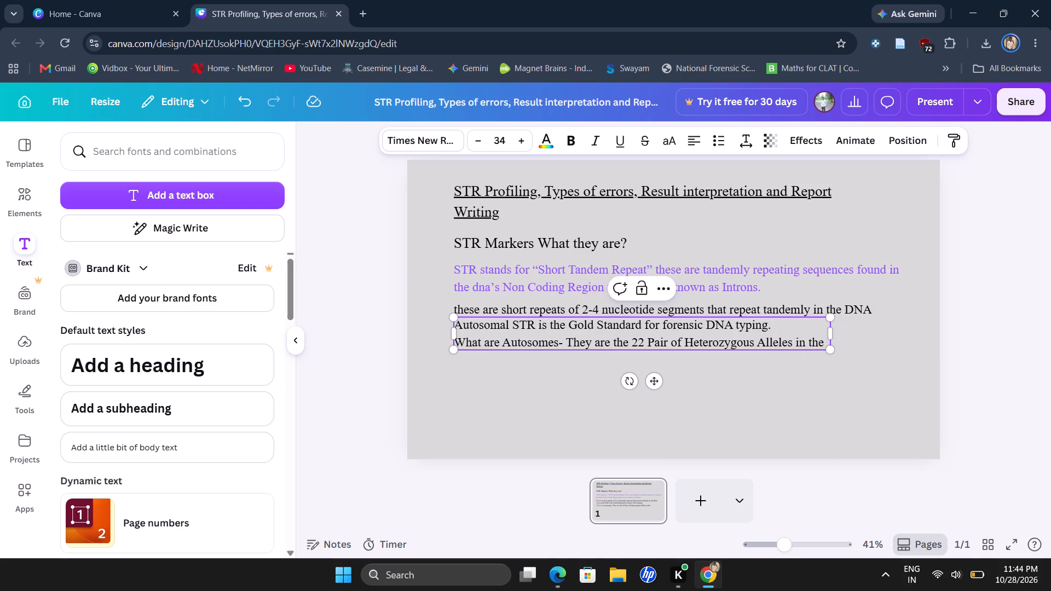
{"action": "key", "text": "shift+BackSpace"}
{"action": "key", "text": "BackSpace"}
{"action": "key", "text": "BackSpace"}
{"action": "key", "text": "BackSpace"}
{"action": "type", "text": "a"}
{"action": "key", "text": "space"}
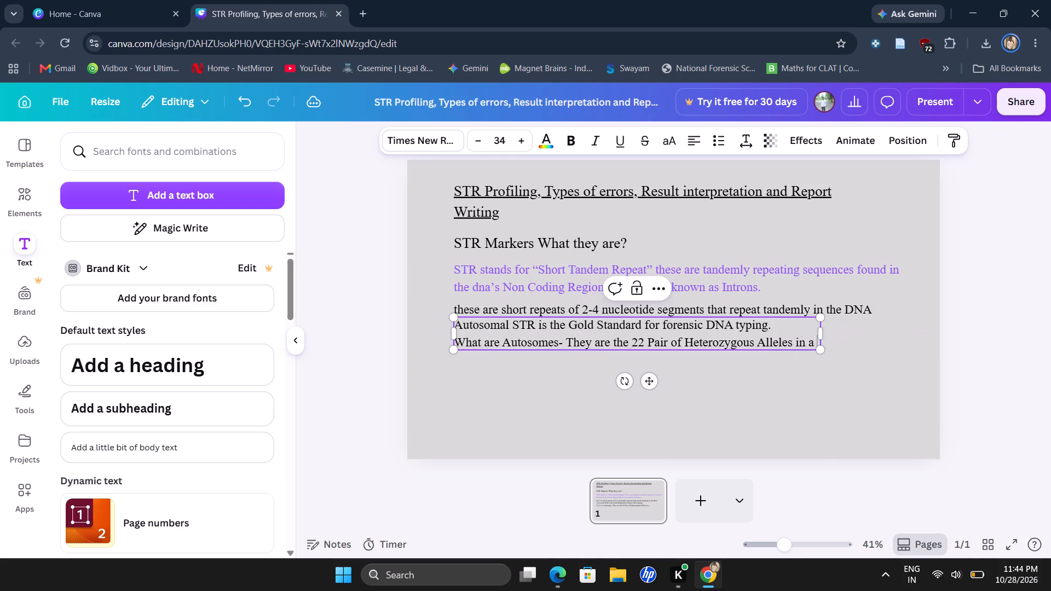
{"action": "type", "text": "Diploid Human cell"}
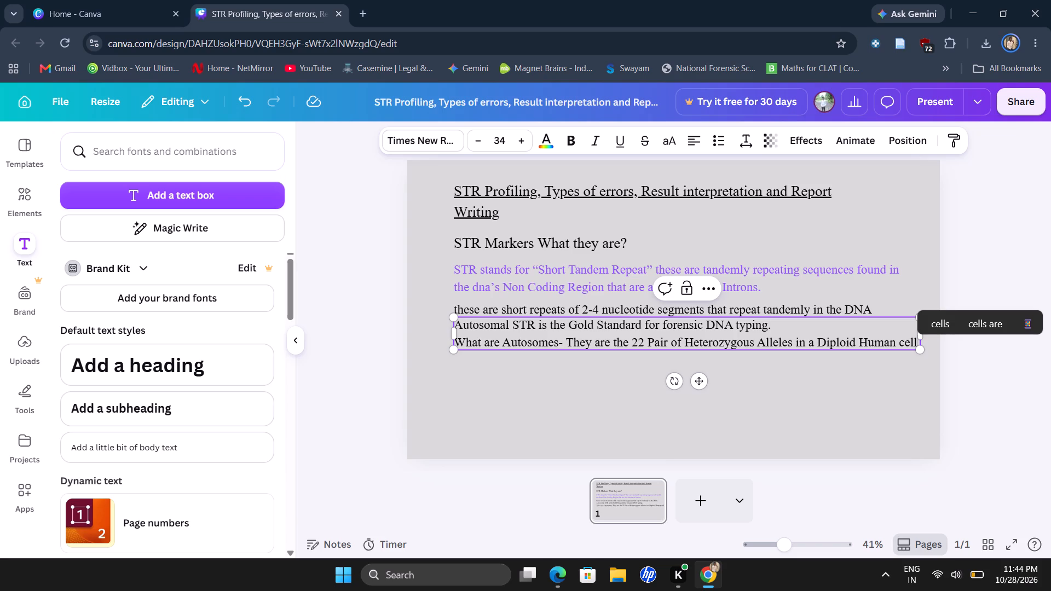
Complete the Autosomes sentence with "the other pair is SEX chromosome either XX or XY.".
{"action": "key", "text": "space"}
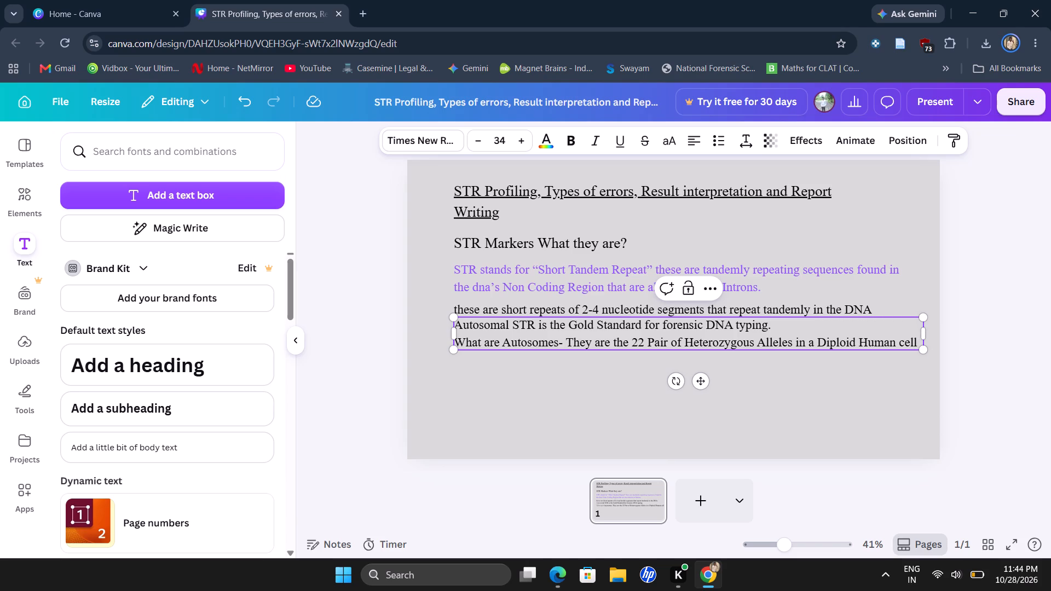
{"action": "type", "text": "the"}
{"action": "key", "text": "space"}
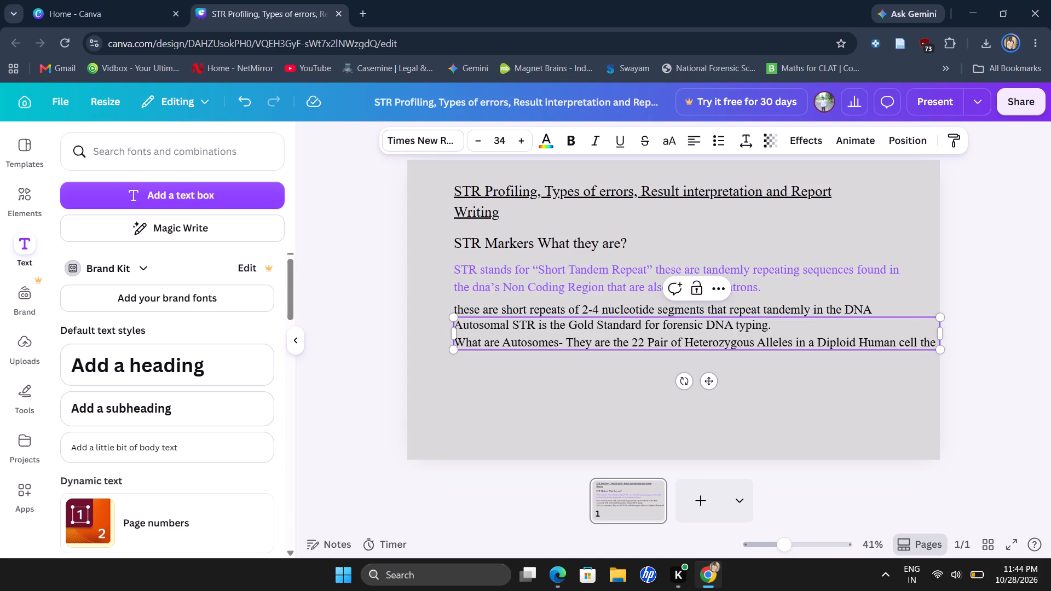
{"action": "type", "text": "other pair is"}
{"action": "key", "text": "space"}
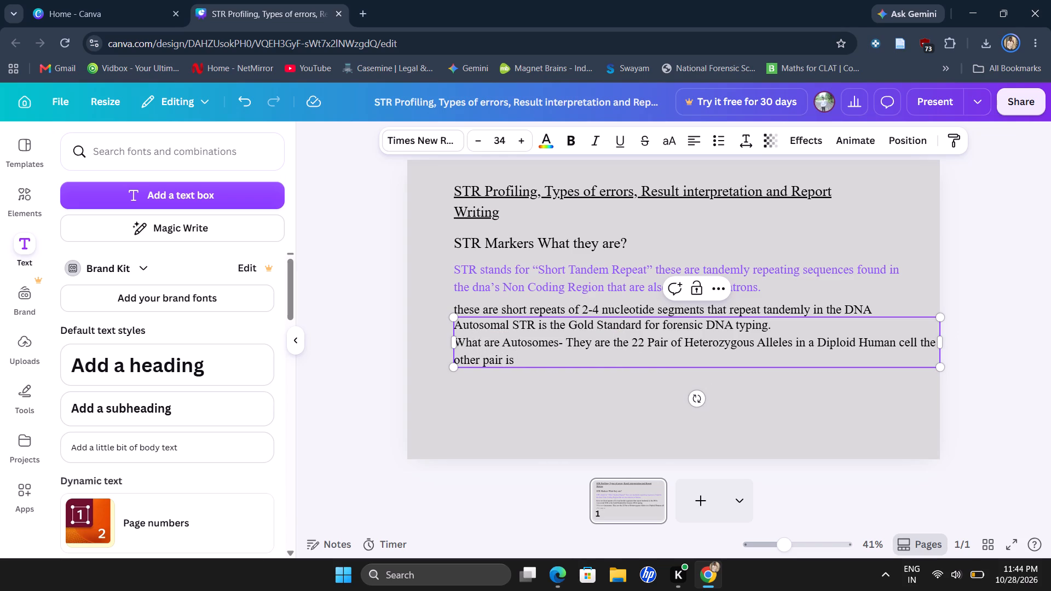
{"action": "type", "text": "SEX chromosome"}
{"action": "key", "text": "space"}
{"action": "type", "text": "either"}
{"action": "key", "text": "space"}
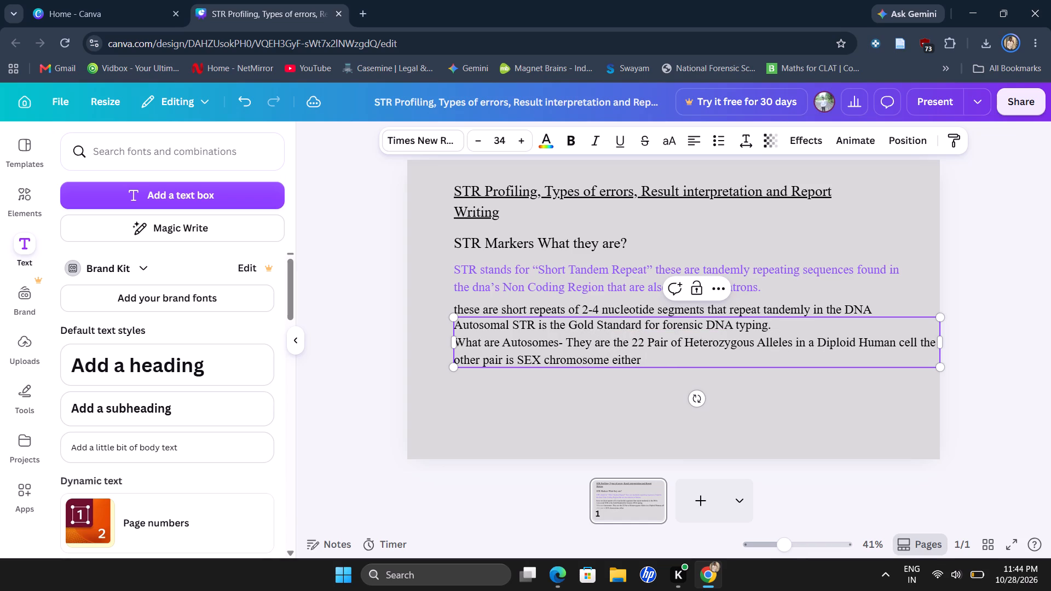
{"action": "type", "text": "XX"}
{"action": "key", "text": "space"}
{"action": "type", "text": "or"}
{"action": "key", "text": "space"}
{"action": "type", "text": "XY"}
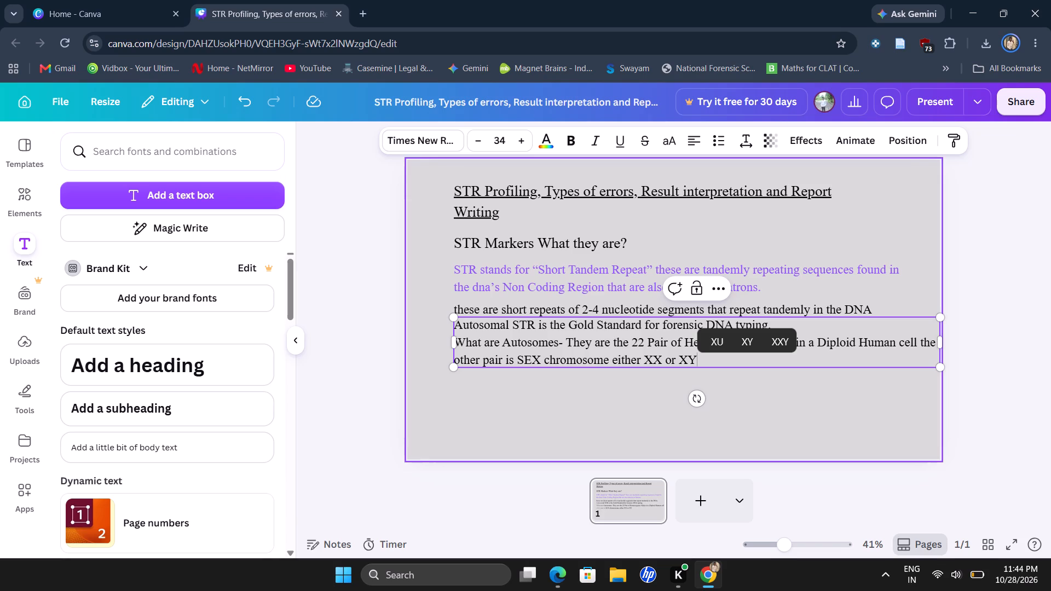
{"action": "key", "text": "period"}
Start a new line below the Autosomes sentence with "STR markers".
{"action": "key", "text": "Return"}
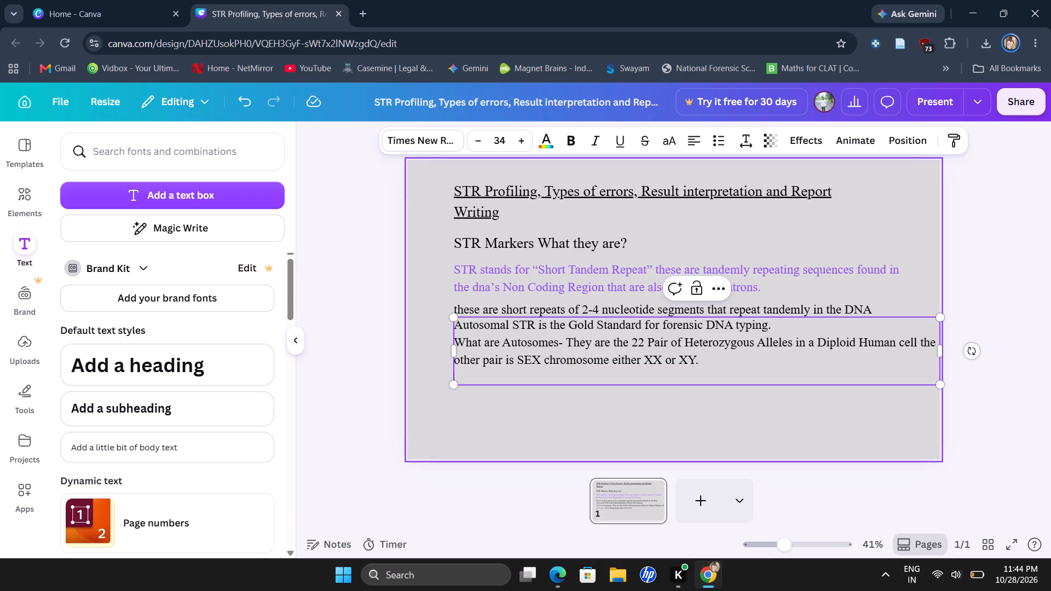
{"action": "type", "text": "STR"}
{"action": "key", "text": "space"}
{"action": "type", "text": "markers"}
{"action": "key", "text": "space"}
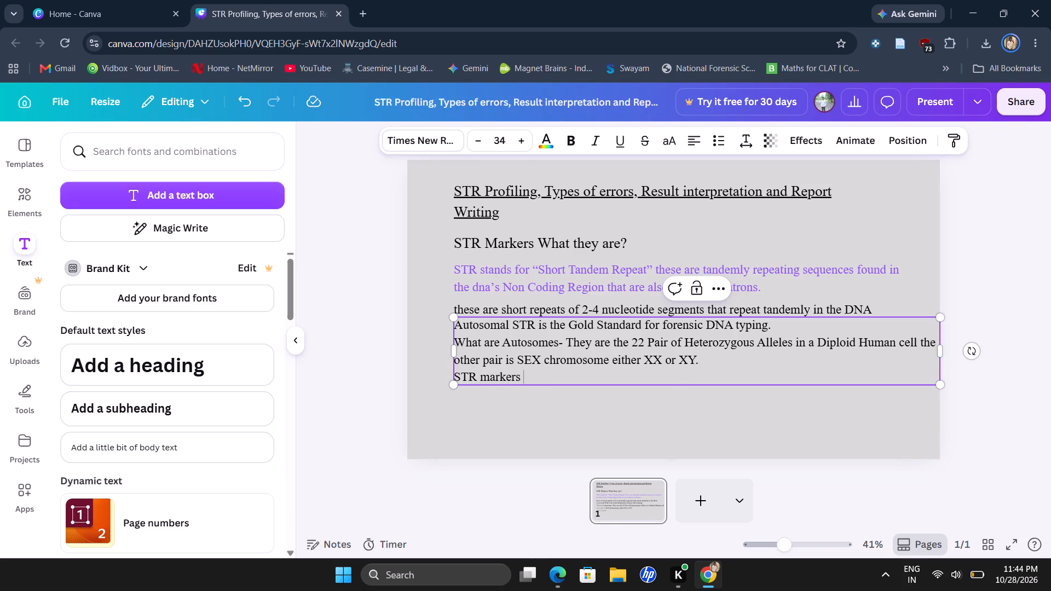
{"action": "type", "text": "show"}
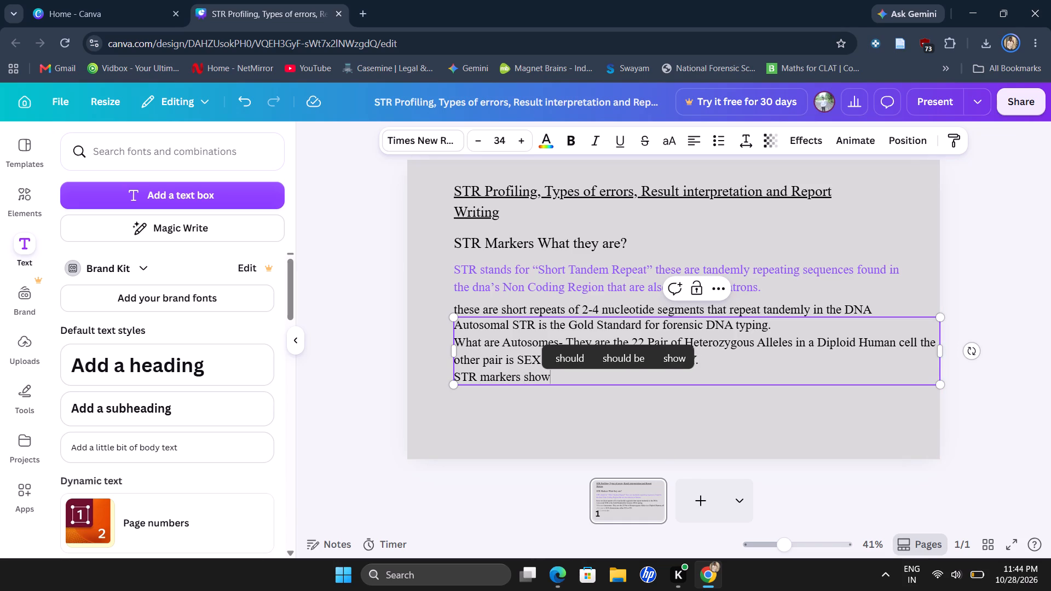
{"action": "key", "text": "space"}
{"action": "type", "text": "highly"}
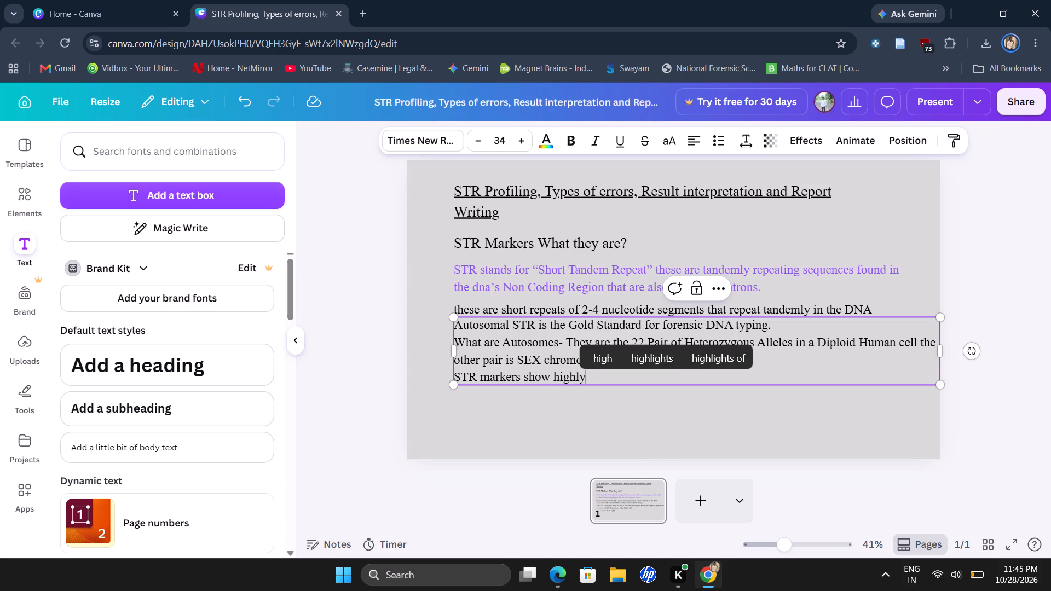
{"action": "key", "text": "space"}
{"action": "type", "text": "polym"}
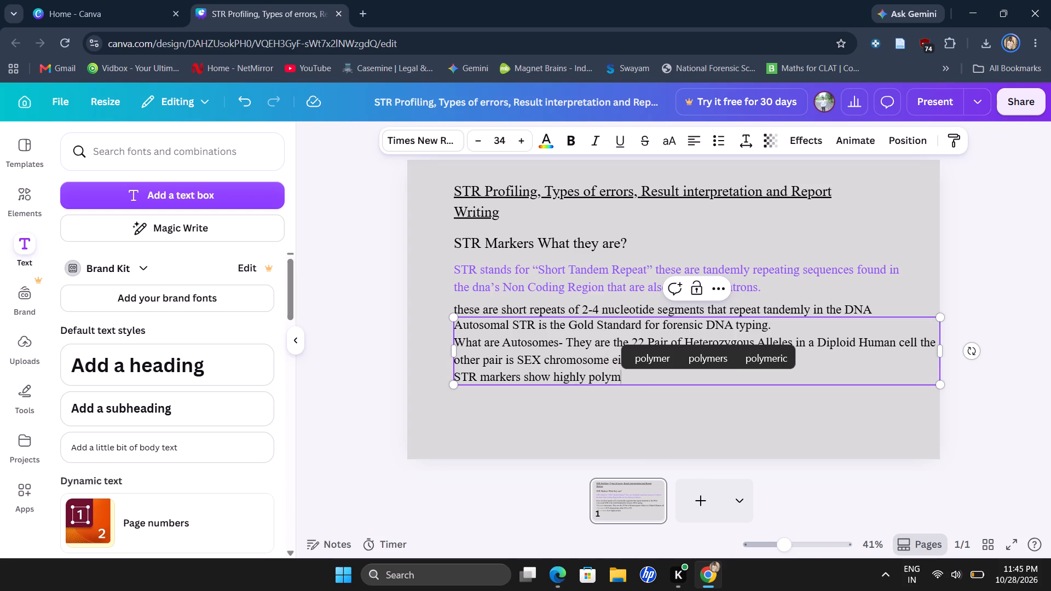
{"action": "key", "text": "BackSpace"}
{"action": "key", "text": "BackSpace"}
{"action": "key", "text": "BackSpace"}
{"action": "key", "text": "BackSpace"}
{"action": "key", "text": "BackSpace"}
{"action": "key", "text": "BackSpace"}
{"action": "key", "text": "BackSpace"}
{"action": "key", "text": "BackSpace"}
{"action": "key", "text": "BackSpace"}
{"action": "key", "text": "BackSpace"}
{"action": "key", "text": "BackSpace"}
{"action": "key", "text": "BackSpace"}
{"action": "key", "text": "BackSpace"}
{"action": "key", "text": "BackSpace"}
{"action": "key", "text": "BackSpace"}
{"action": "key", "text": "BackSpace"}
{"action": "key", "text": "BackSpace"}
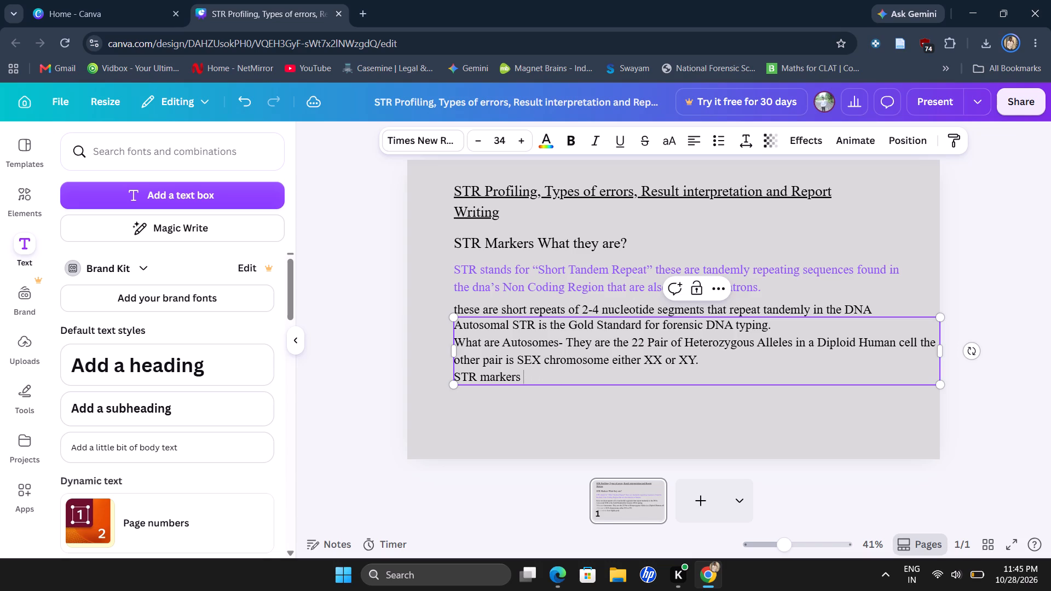
Continue the text after "STR markers" with "are highly polymorphic among the Human genome".
{"action": "type", "text": "are highly polymorphic among t"}
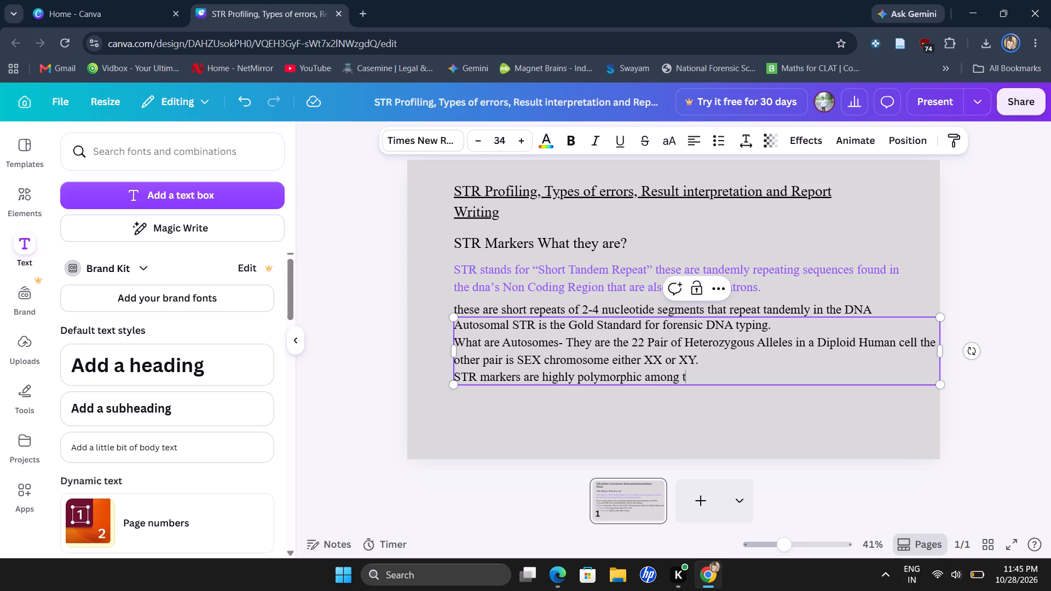
{"action": "type", "text": "he"}
{"action": "key", "text": "space"}
{"action": "type", "text": "Human genome"}
{"action": "key", "text": "space"}
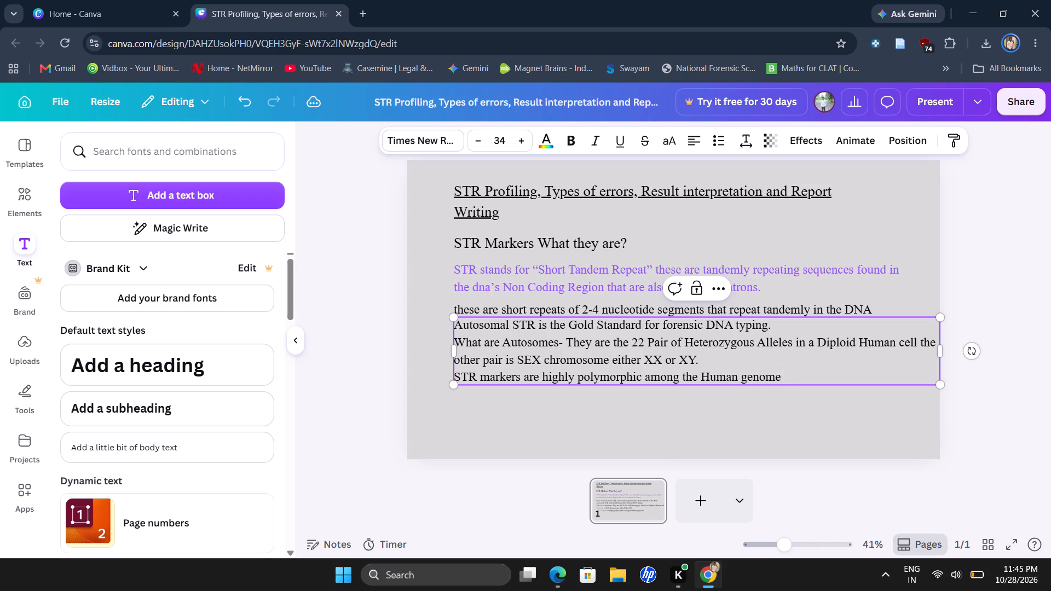
Continue the STR markers sentence after "Human genome" with "as by combining all of them at different locus".
{"action": "type", "text": "as no"}
{"action": "key", "text": "space"}
{"action": "key", "text": "BackSpace"}
{"action": "key", "text": "BackSpace"}
{"action": "key", "text": "BackSpace"}
{"action": "key", "text": "BackSpace"}
{"action": "key", "text": "space"}
{"action": "type", "text": "by combining all of them at di"}
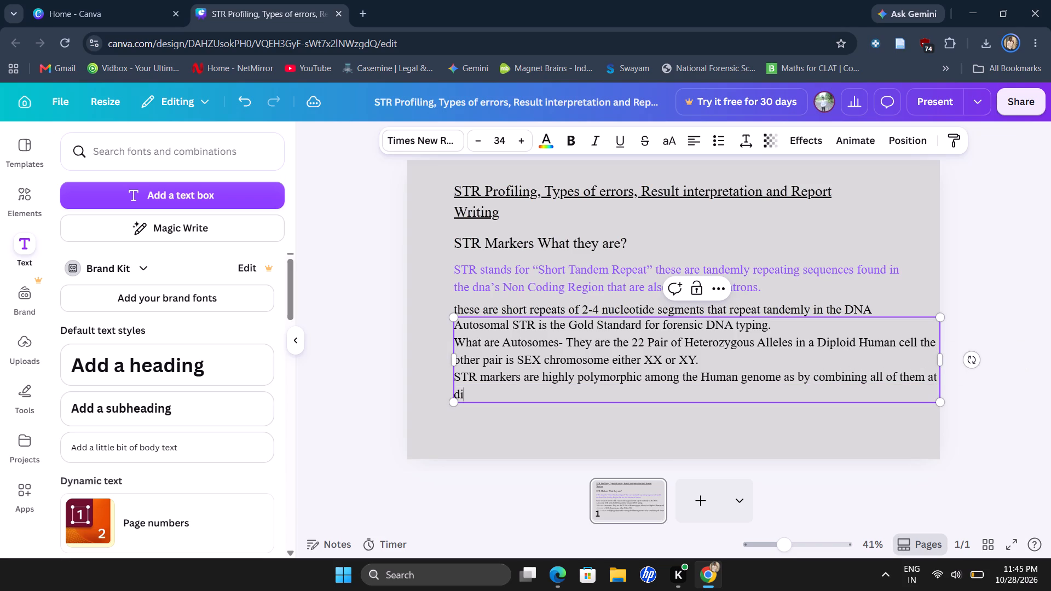
{"action": "type", "text": "fferent"}
{"action": "key", "text": "space"}
{"action": "type", "text": "si"}
{"action": "key", "text": "BackSpace"}
{"action": "key", "text": "BackSpace"}
{"action": "type", "text": "locus"}
{"action": "key", "text": "space"}
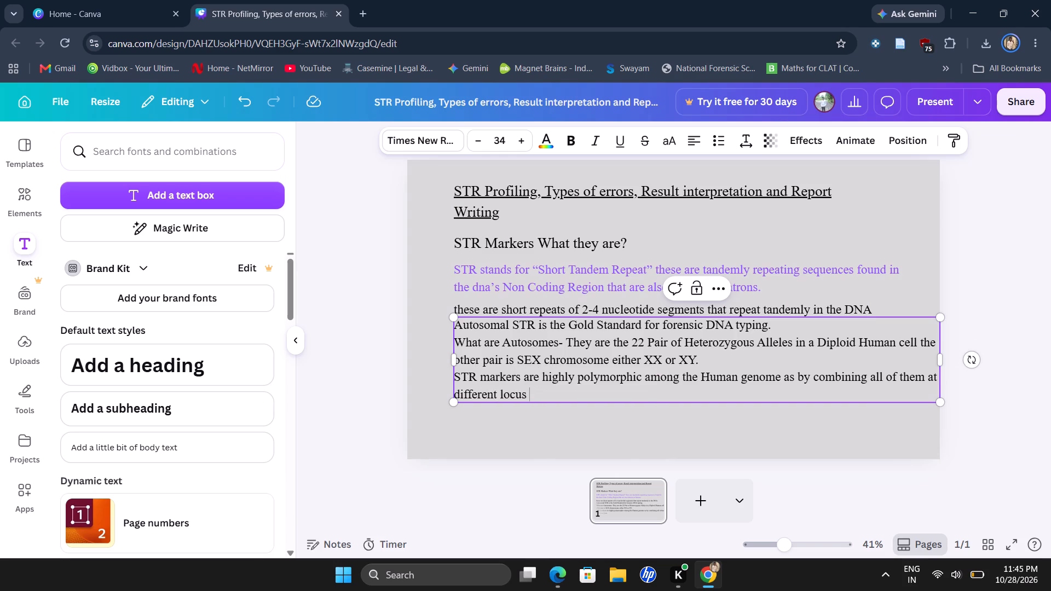
{"action": "key", "text": "BackSpace"}
Complete the STR markers sentence after "locus" with "( a pair of alleleles we get a high discriminatory Power For them)" and deselect the text box.
{"action": "key", "text": "shift+parenleft"}
{"action": "key", "text": "space"}
{"action": "type", "text": "a pair of allels"}
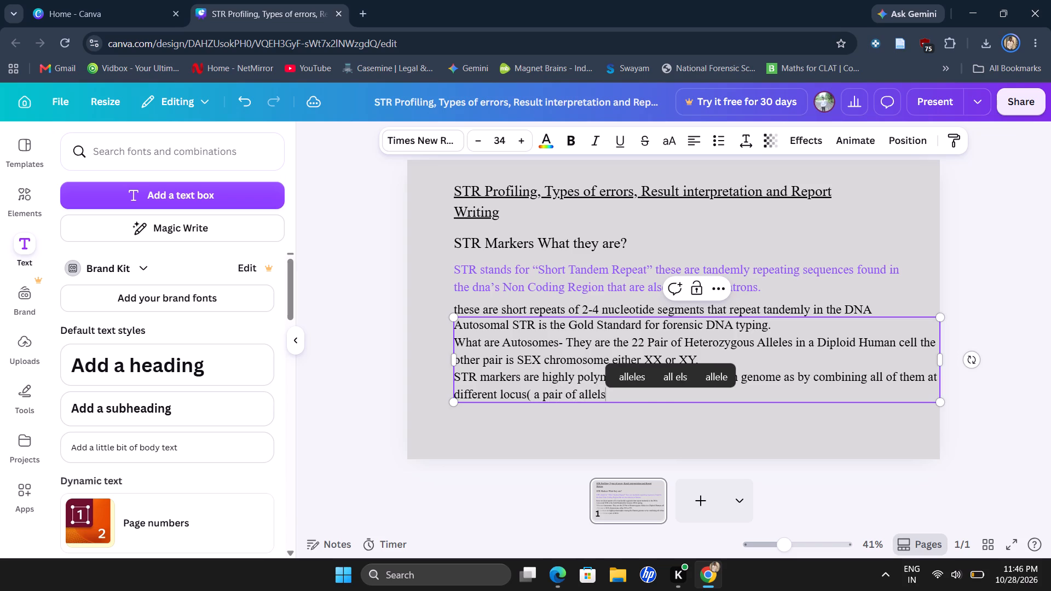
{"action": "key", "text": "space"}
{"action": "key", "text": "BackSpace"}
{"action": "key", "text": "BackSpace"}
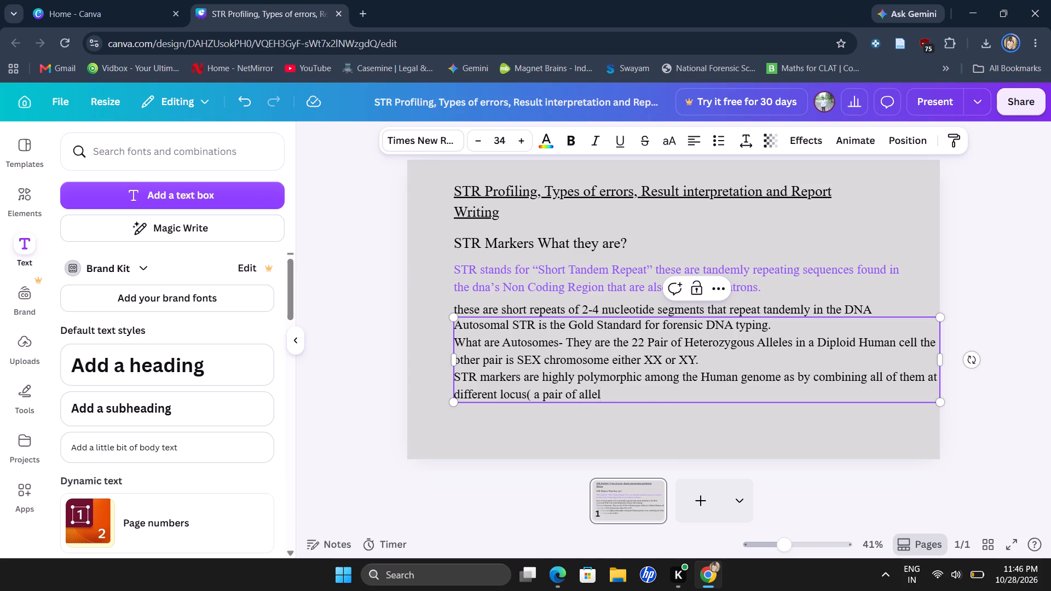
{"action": "type", "text": "eles"}
{"action": "key", "text": "space"}
{"action": "type", "text": "we get a high discriminatory"}
{"action": "key", "text": "space"}
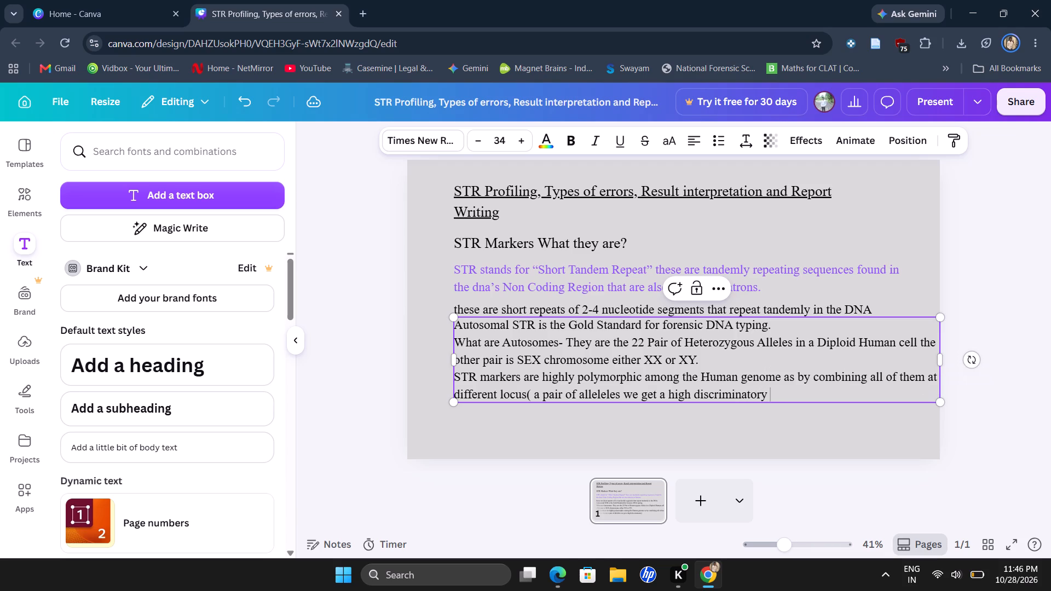
{"action": "type", "text": "Power"}
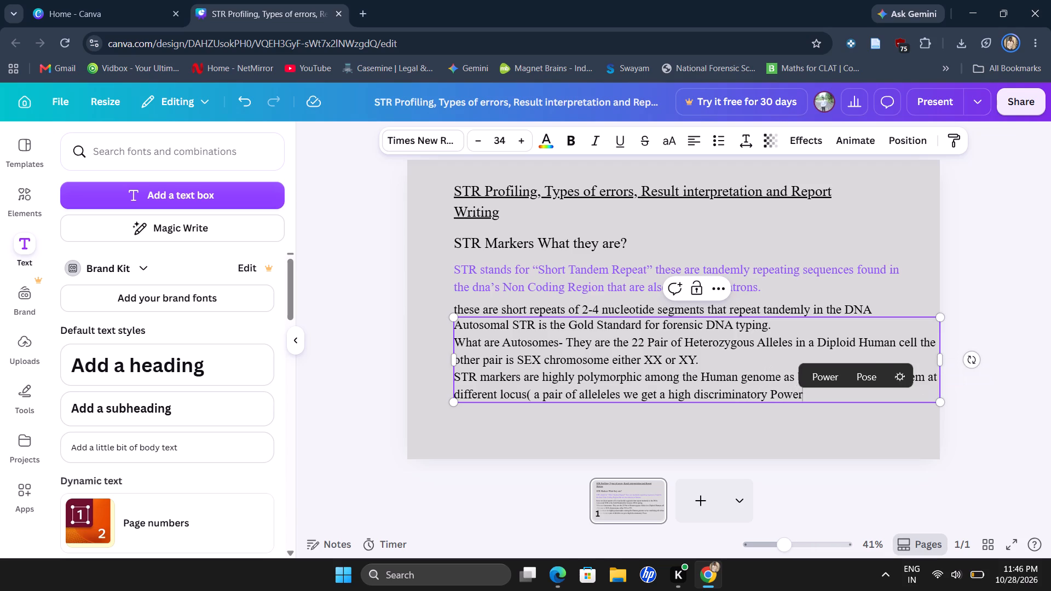
{"action": "key", "text": "space"}
{"action": "type", "text": "For them"}
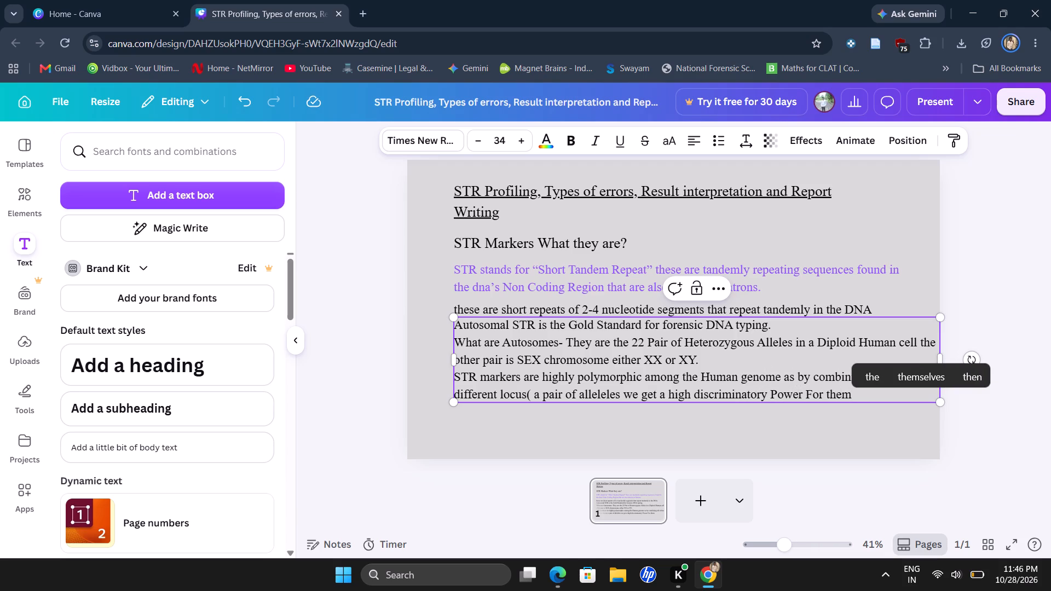
{"action": "key", "text": "shift+parenright"}
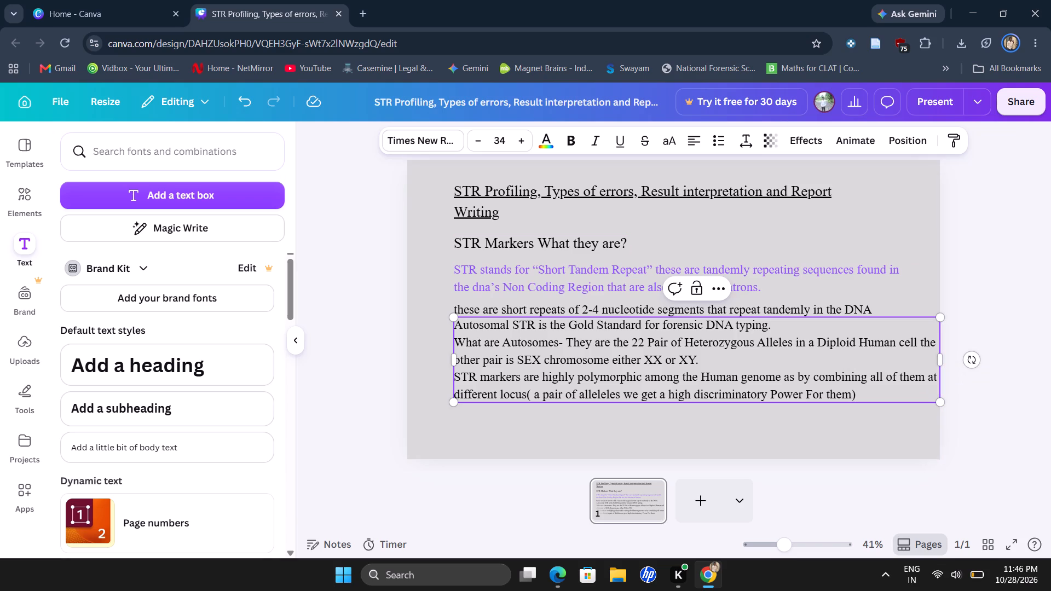
{"action": "left_click", "coordinate": [376, 225]}
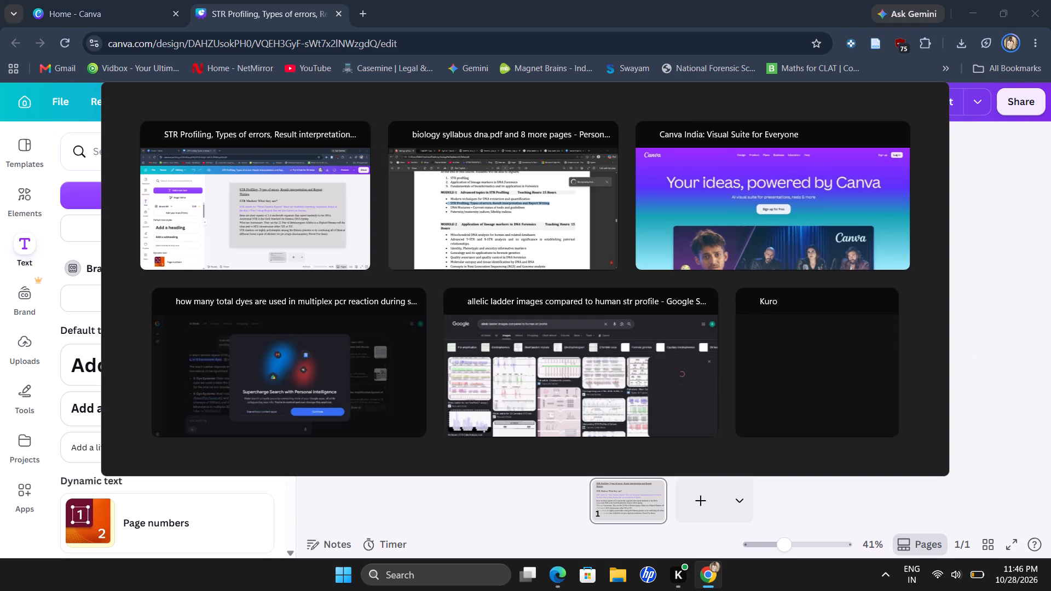